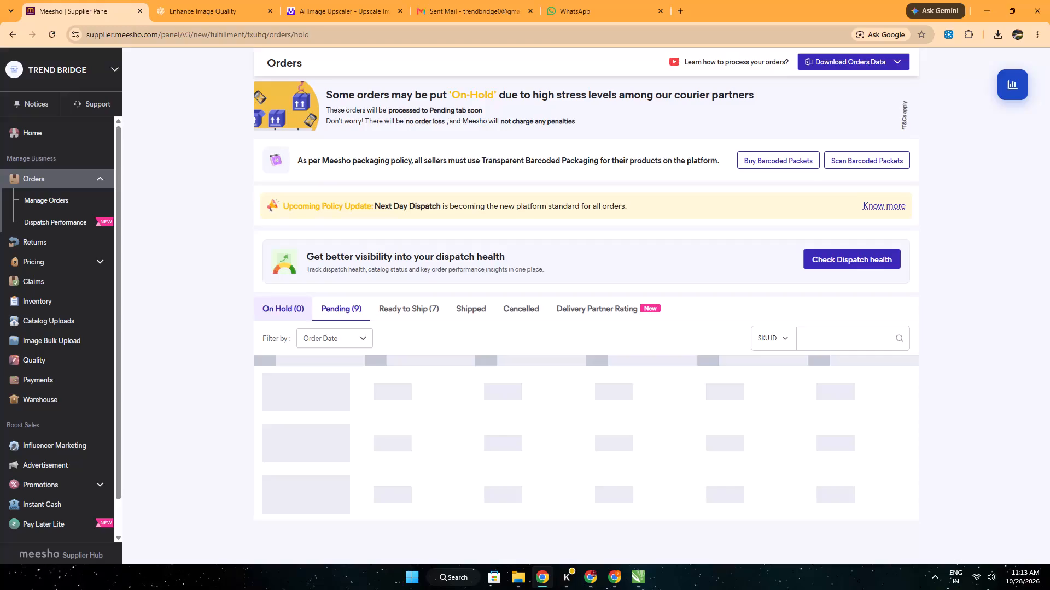
Look through the pending orders, checking the products, SKU IDs and dispatch dates of the whole list.
left_click(333, 299)
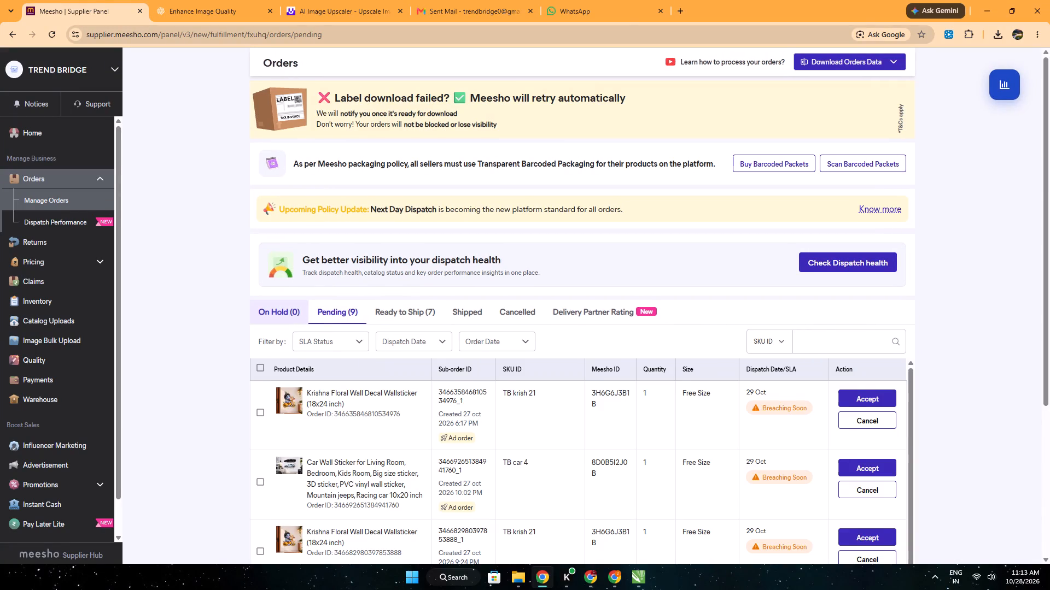
scroll(264, 304, "down", 5)
left_click(391, 92)
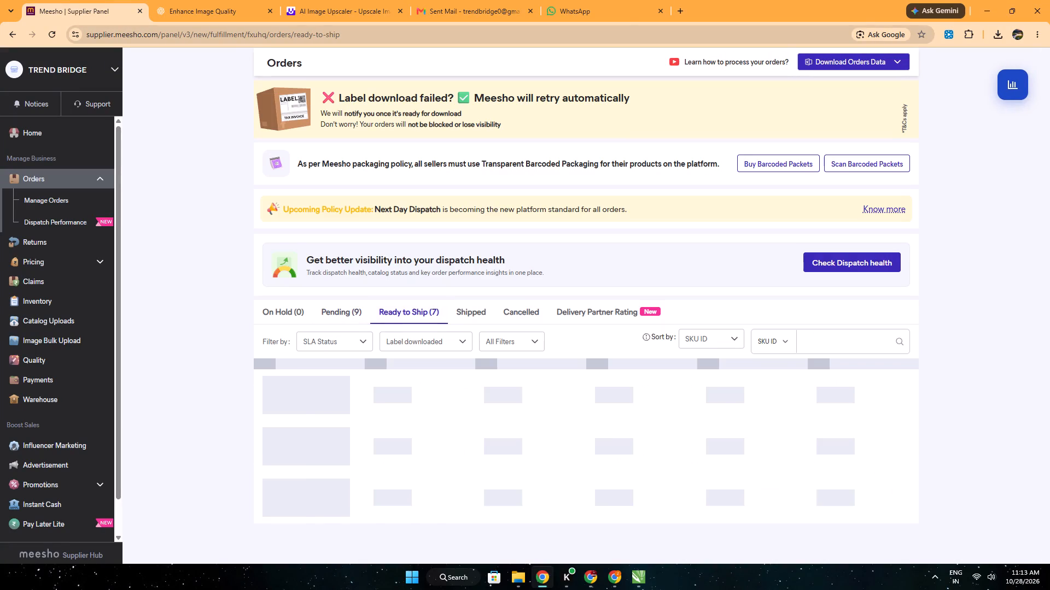
left_click(357, 309)
scroll(220, 327, "down", 7)
scroll(806, 420, "down", 7)
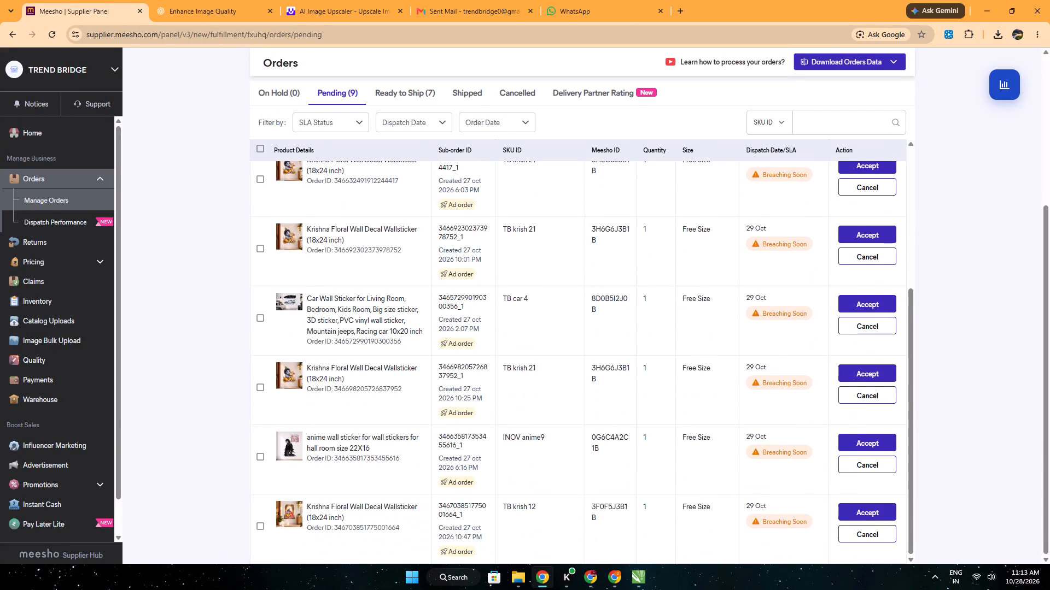
scroll(791, 425, "down", 1)
scroll(721, 453, "down", 6)
scroll(709, 445, "up", 7)
scroll(781, 412, "up", 3)
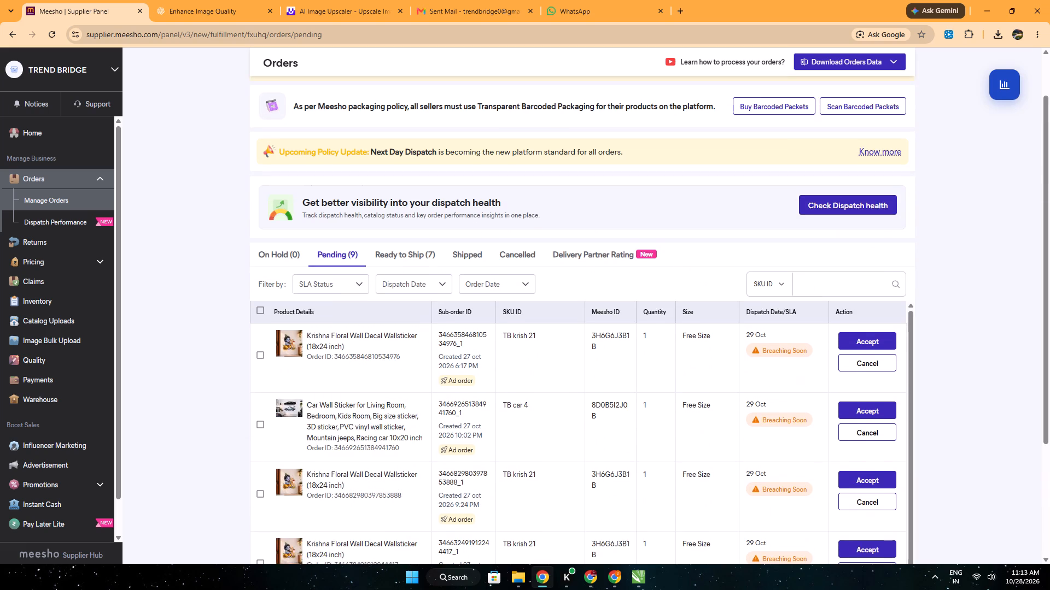
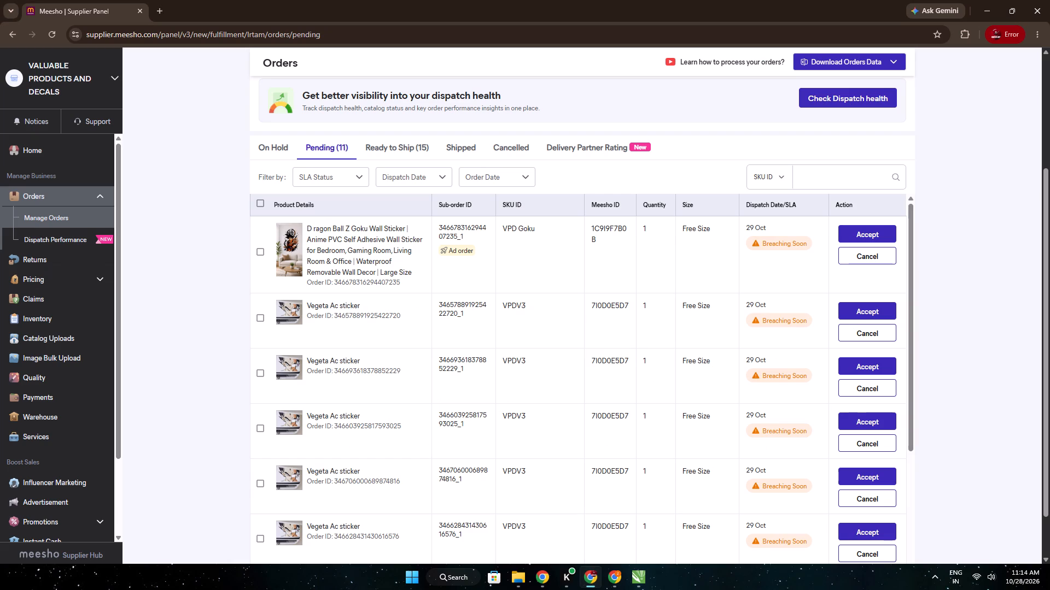
Switch from the Meesho supplier panel to the browser window with the Snapdeal seller panel's Print Shiptogether Orders.
left_click(617, 577)
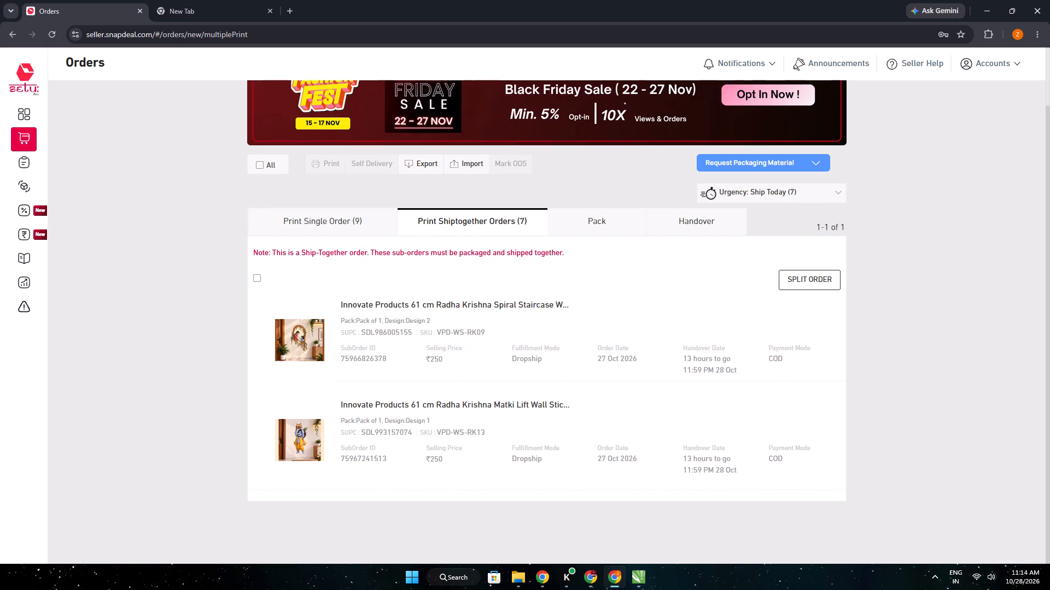
Switch from the Snapdeal seller orders to the Chrome window with the Meesho Supplier Panel's pending orders.
left_click(594, 584)
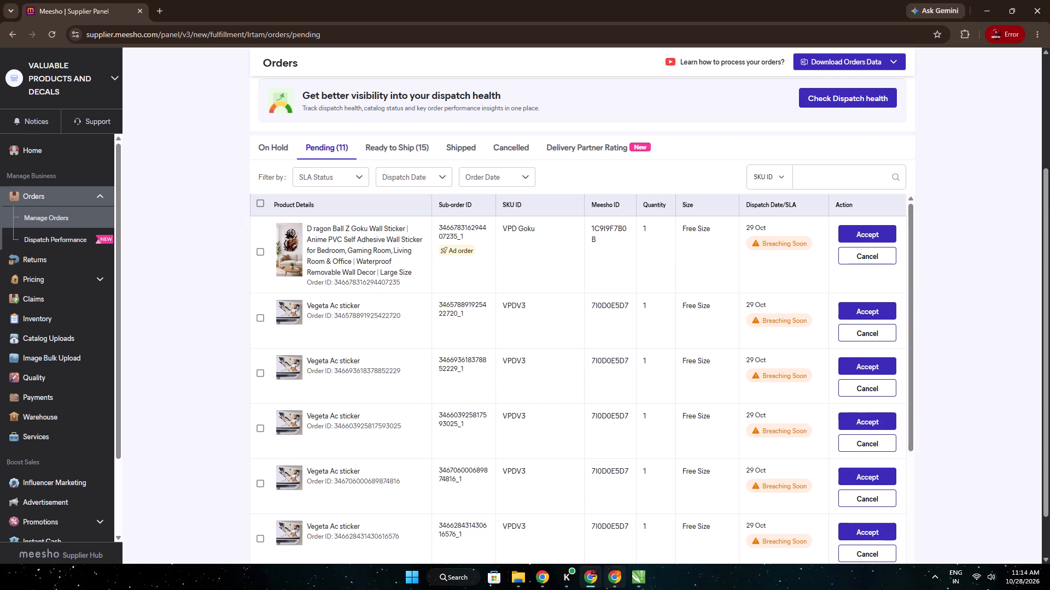
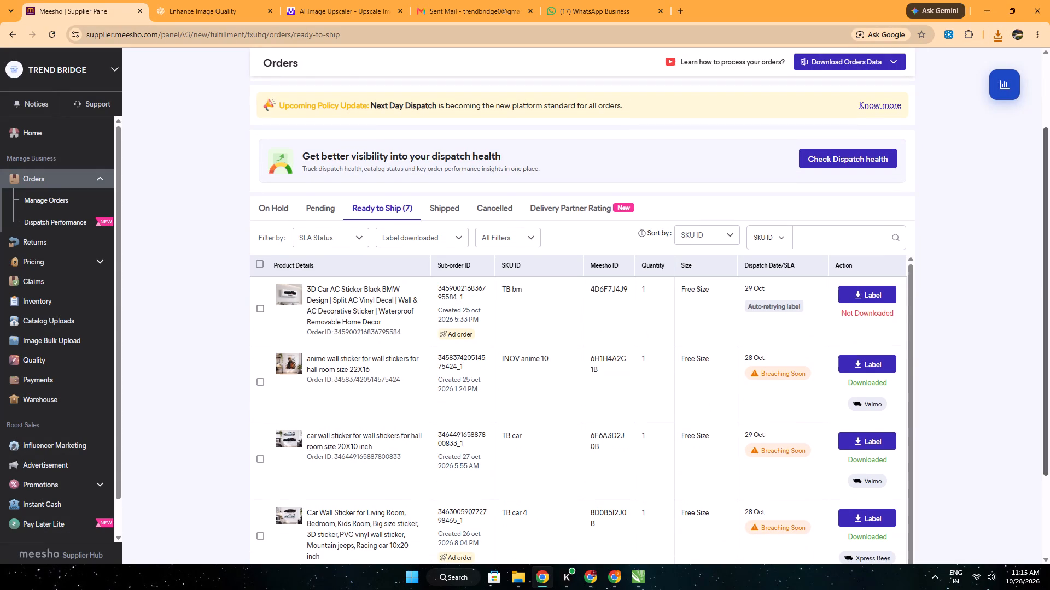
Open the most recently downloaded Sub_Order_Labels PDF from the Downloads folder in Foxit PDF Reader and start the Print command.
left_click(993, 38)
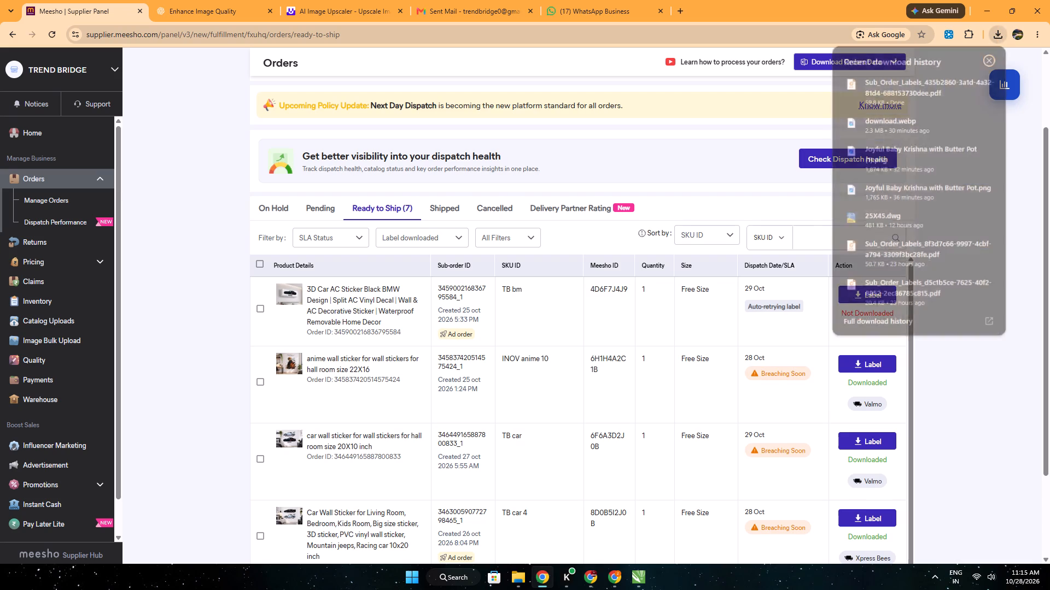
left_click(964, 84)
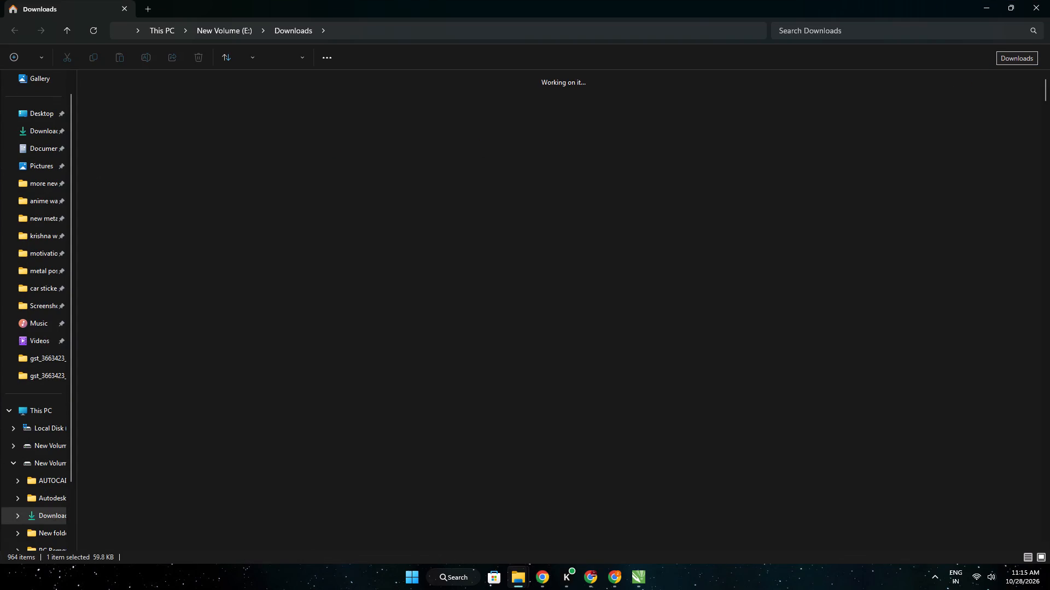
double_click(155, 178)
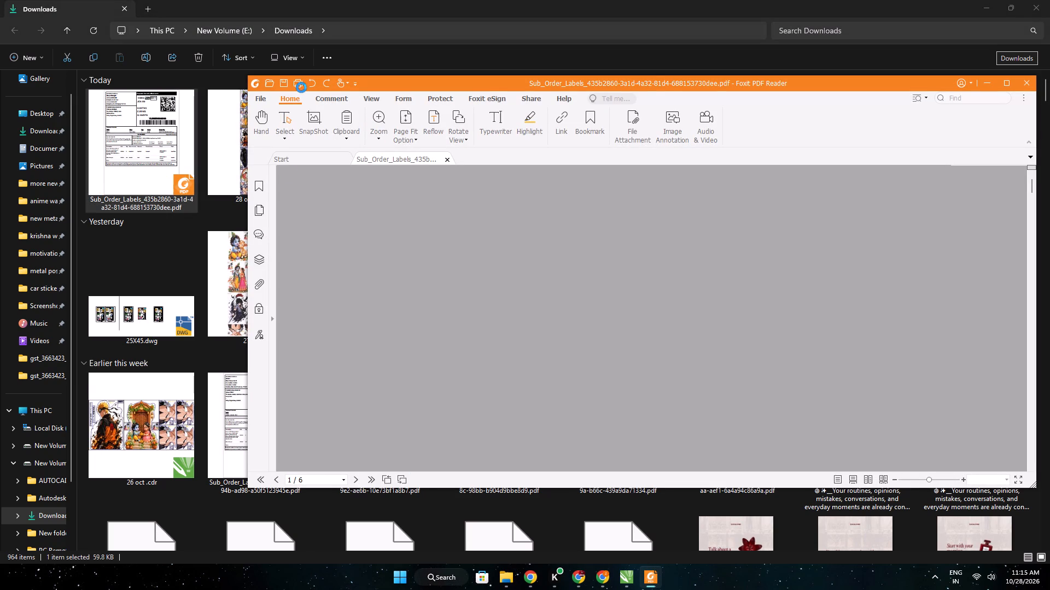
key("ctrl+p")
Switch to the Chrome window with the Valuable Products and Decals account and review its pending Meesho orders.
left_click(581, 578)
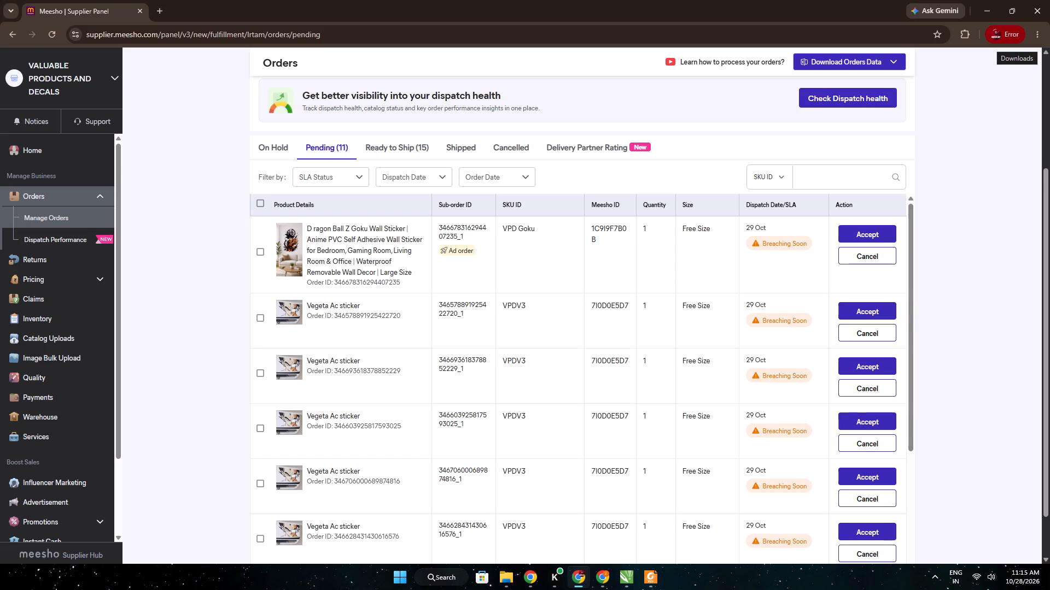
scroll(690, 365, "down", 3)
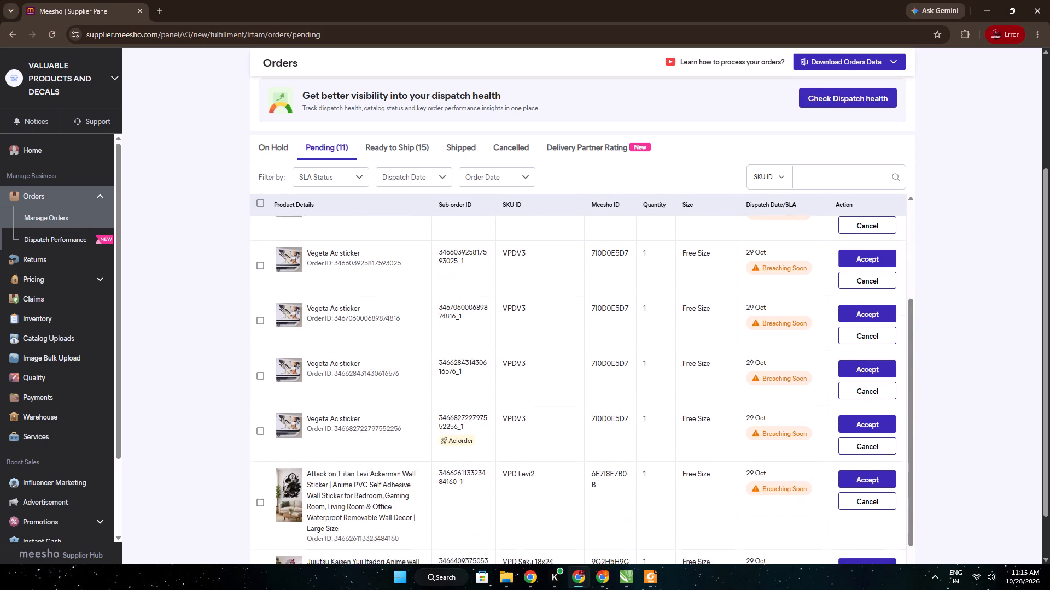
Select all Ready to Ship orders of the Valuable Products and Decals account and download their shipping labels.
scroll(691, 365, "down", 15)
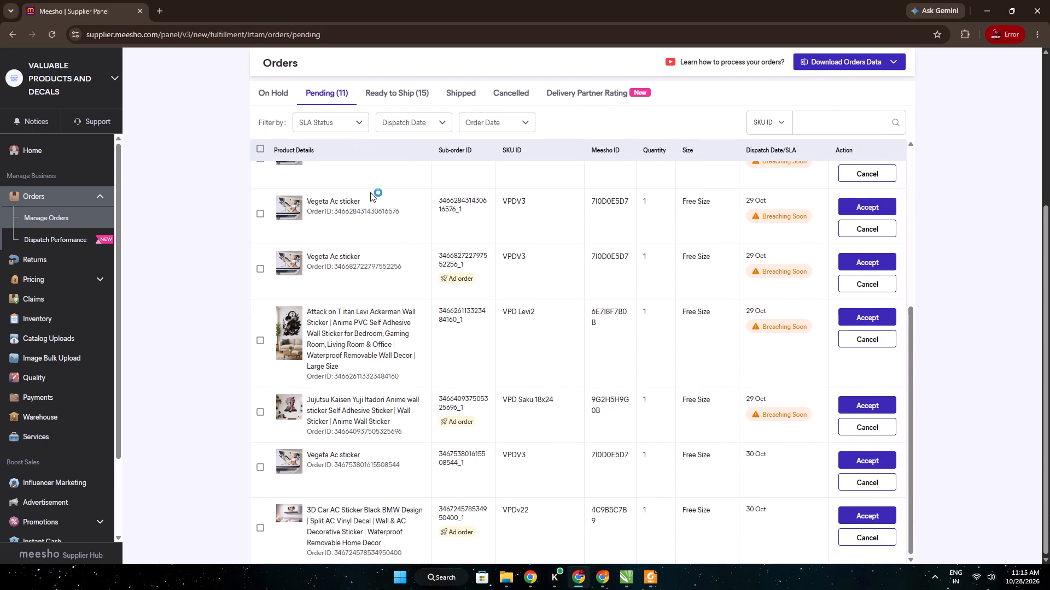
scroll(371, 193, "down", 3)
left_click(400, 92)
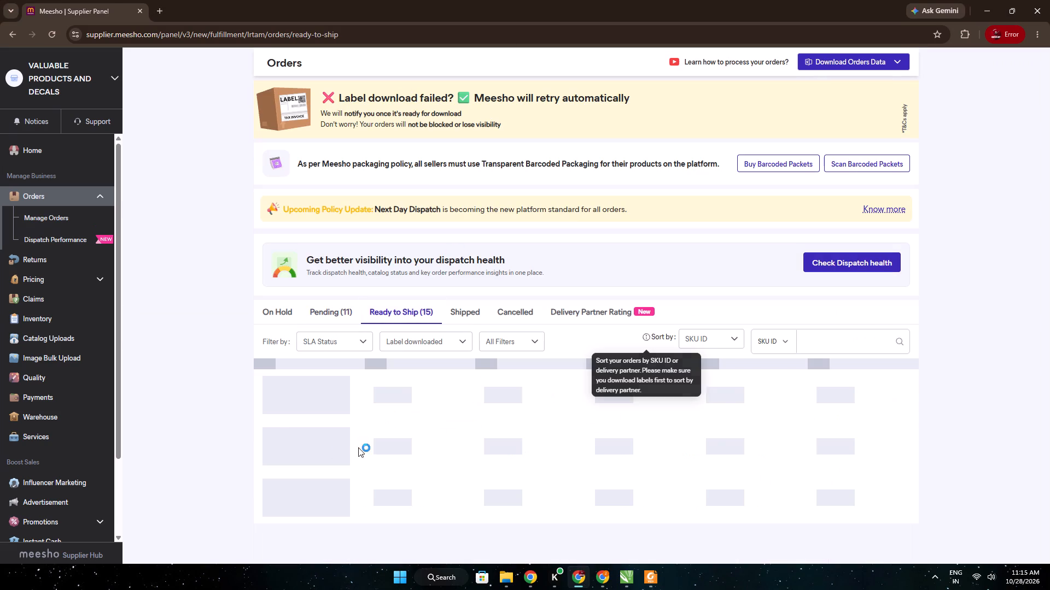
scroll(258, 428, "down", 2)
scroll(270, 430, "up", 4)
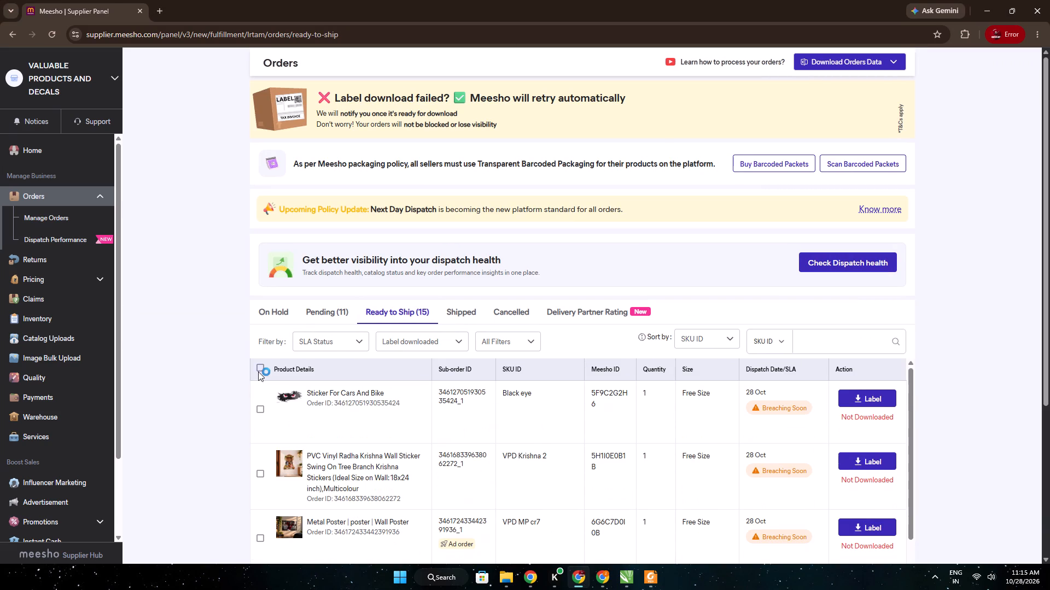
left_click(257, 363)
scroll(902, 478, "down", 6)
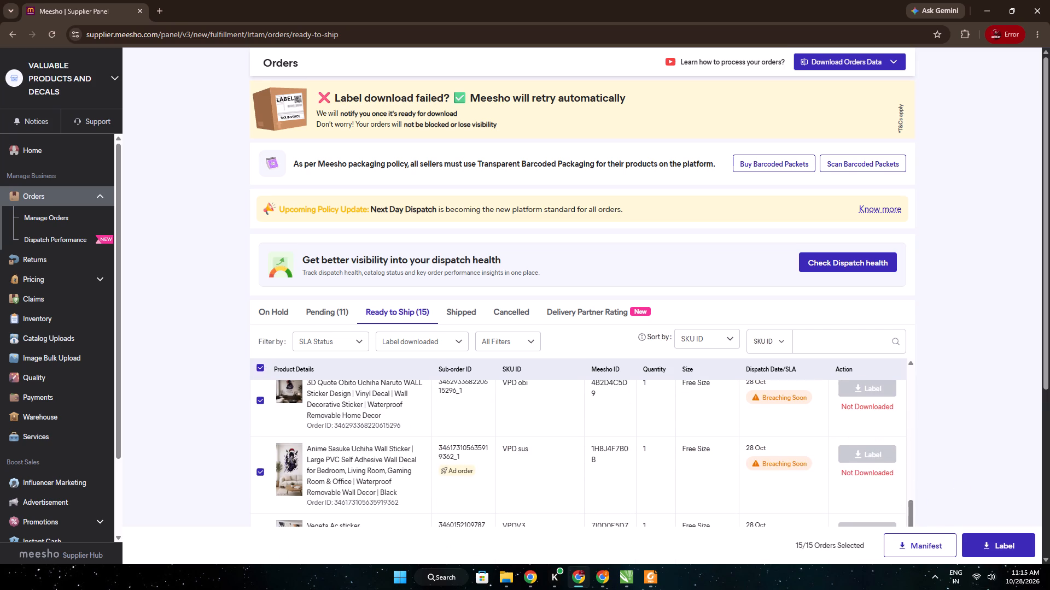
left_click(993, 544)
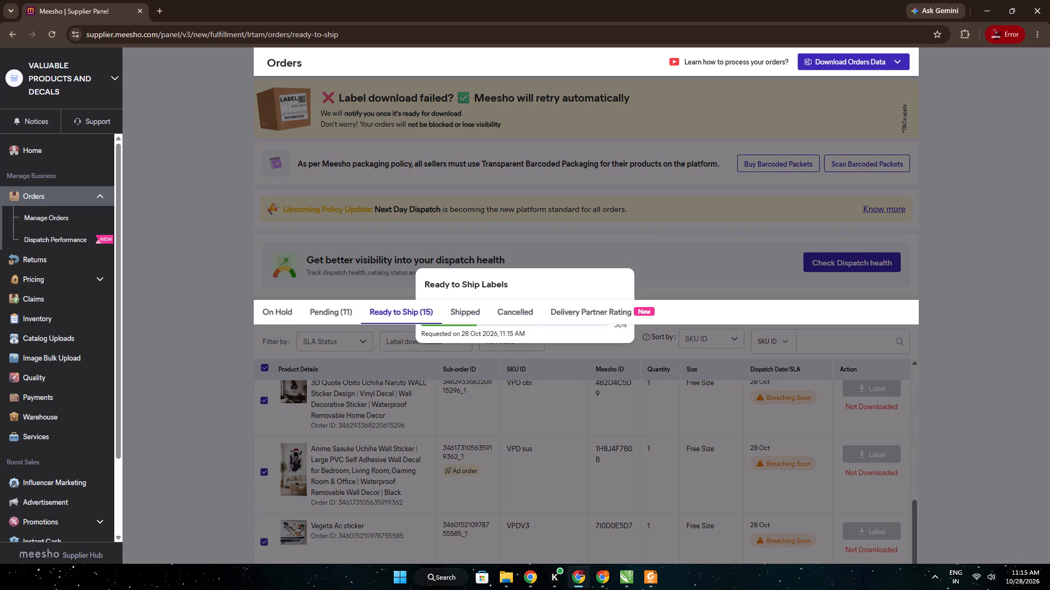
left_click(57, 30)
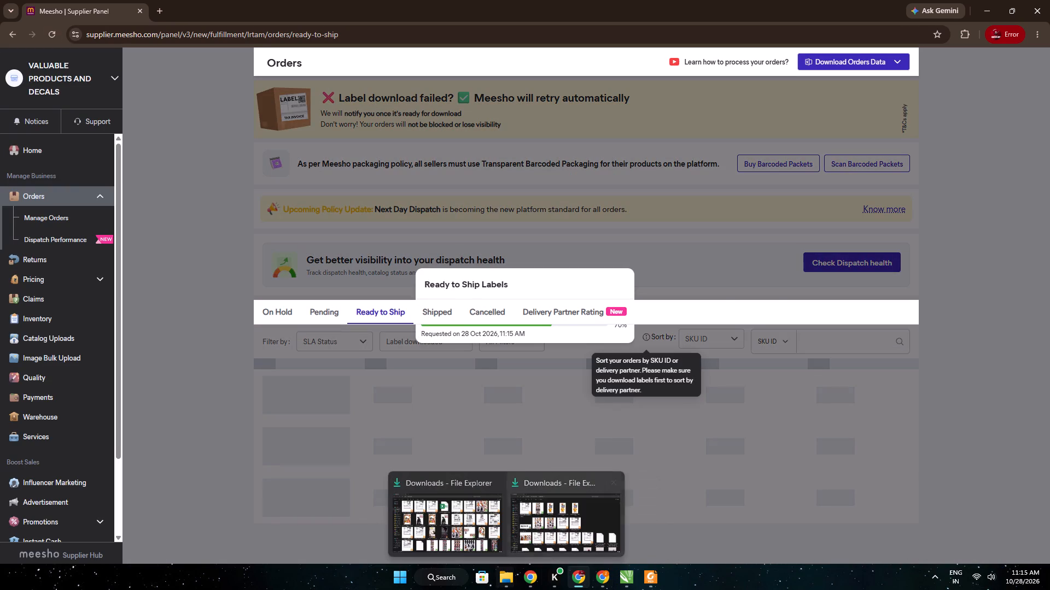
Switch to the Chrome window with the Trend Bridge account's Ready to Ship orders.
left_click(521, 581)
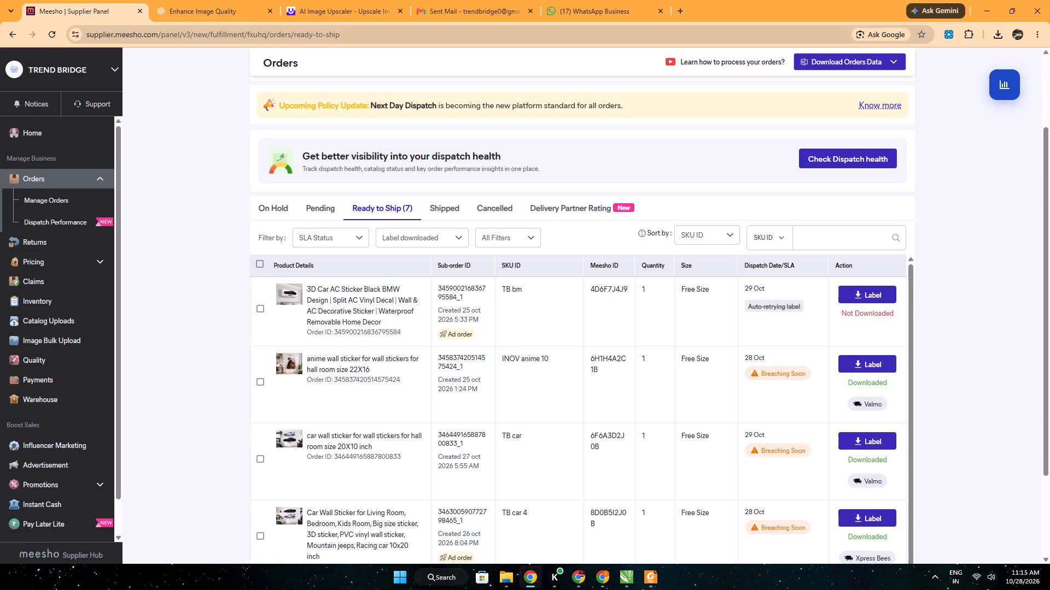
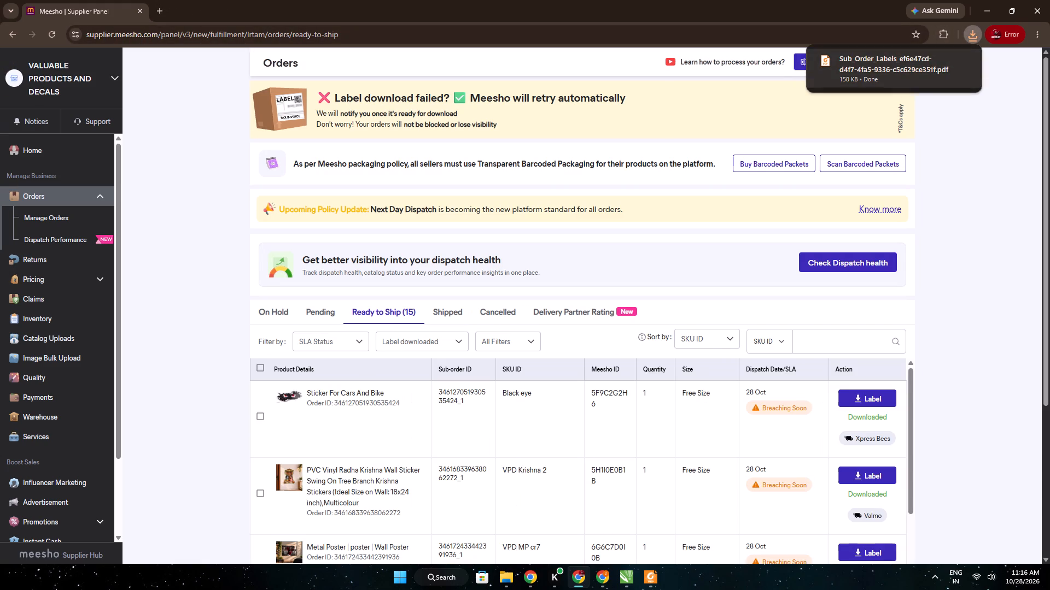
Open the newly downloaded Sub_Order_Labels_ef6e47cd PDF from Downloads and print all pages on H30C-lite(1) in grayscale, with print as image off.
left_click(942, 63)
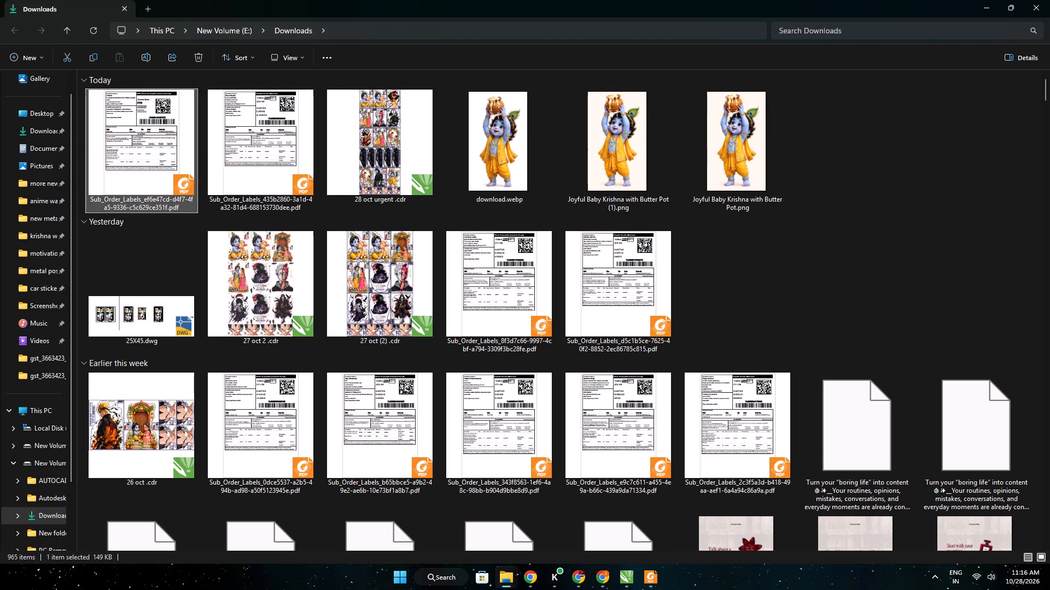
double_click(124, 157)
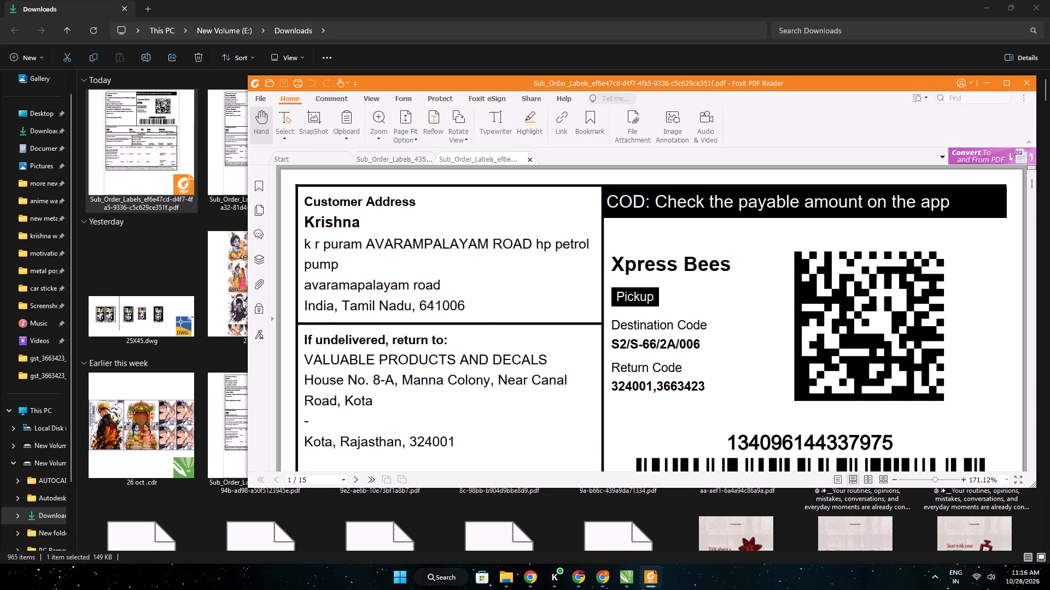
left_click(302, 86)
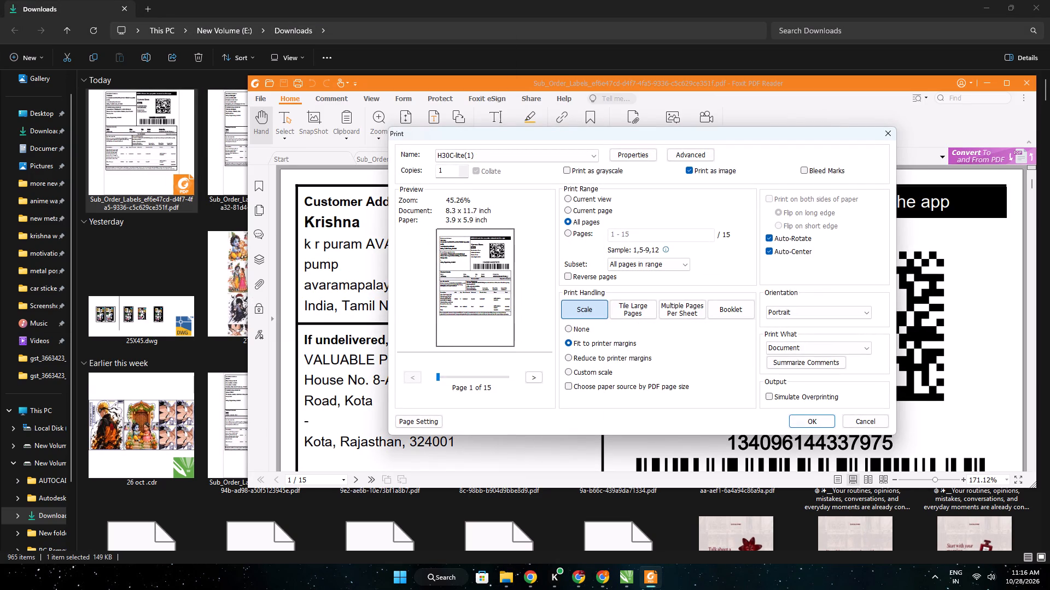
left_click(567, 173)
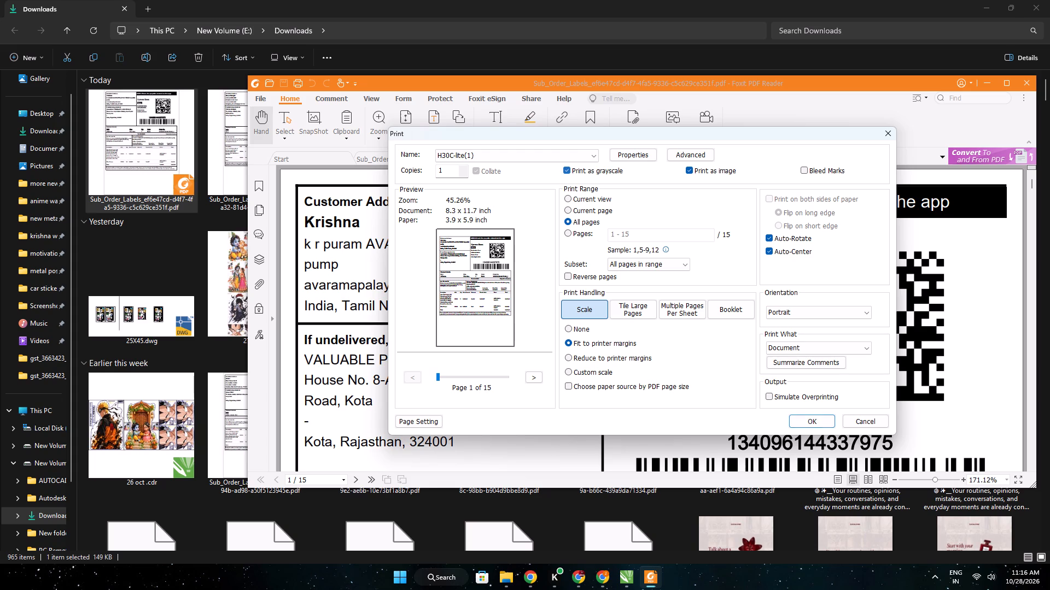
left_click(690, 170)
left_click(812, 421)
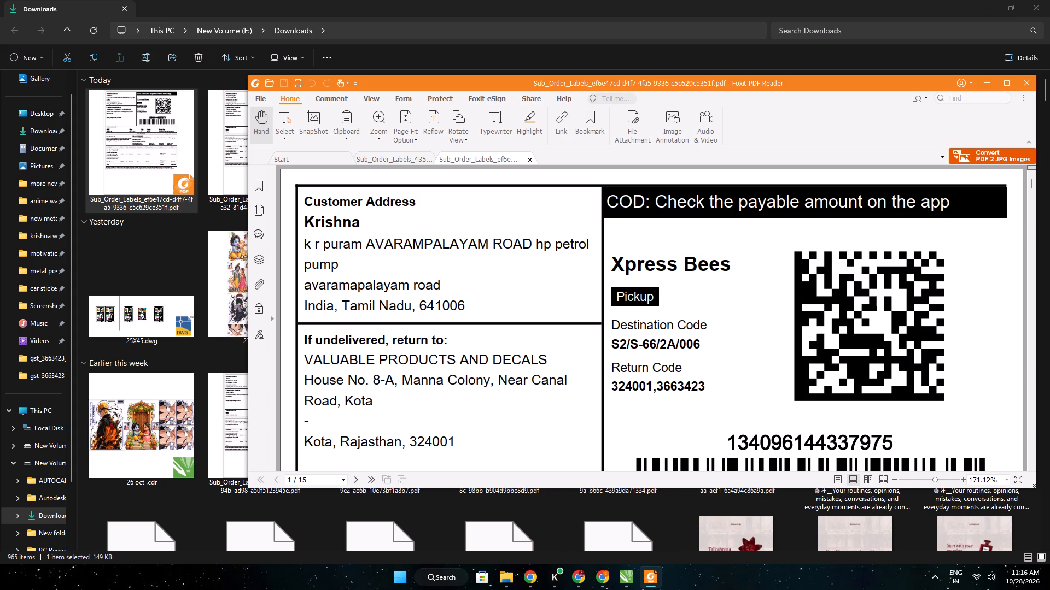
Switch to the Snapdeal seller Orders window, select all the single orders due to ship today and print them.
left_click(574, 577)
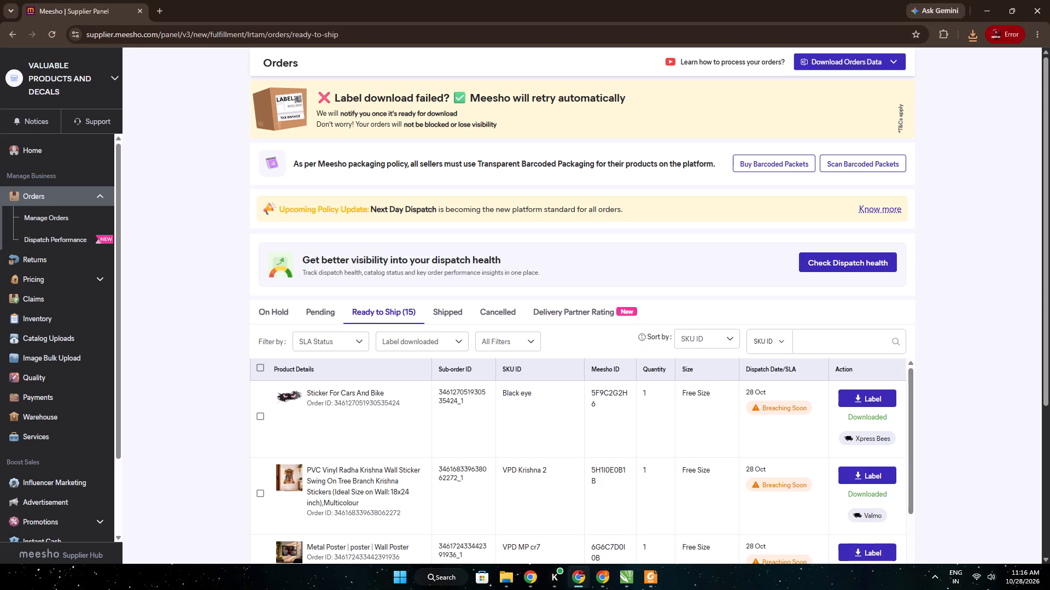
left_click(600, 578)
left_click(584, 576)
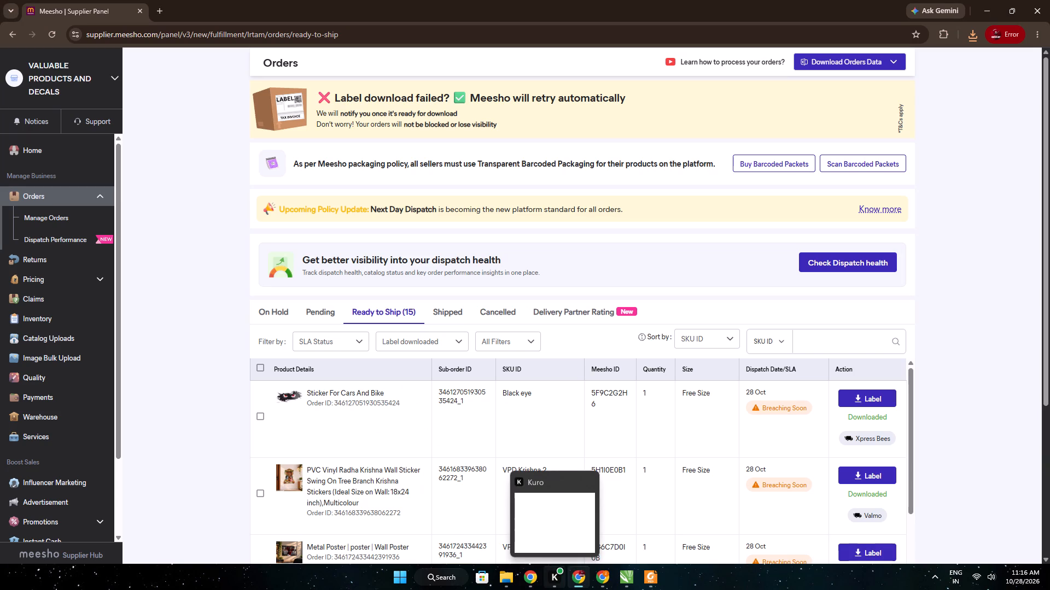
left_click(540, 580)
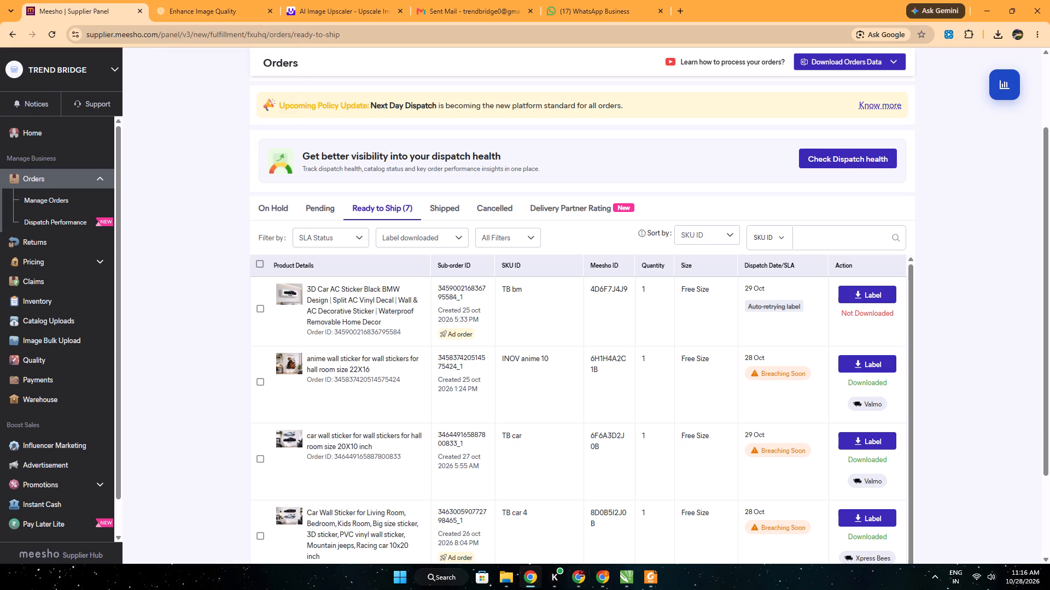
left_click(600, 577)
left_click(330, 227)
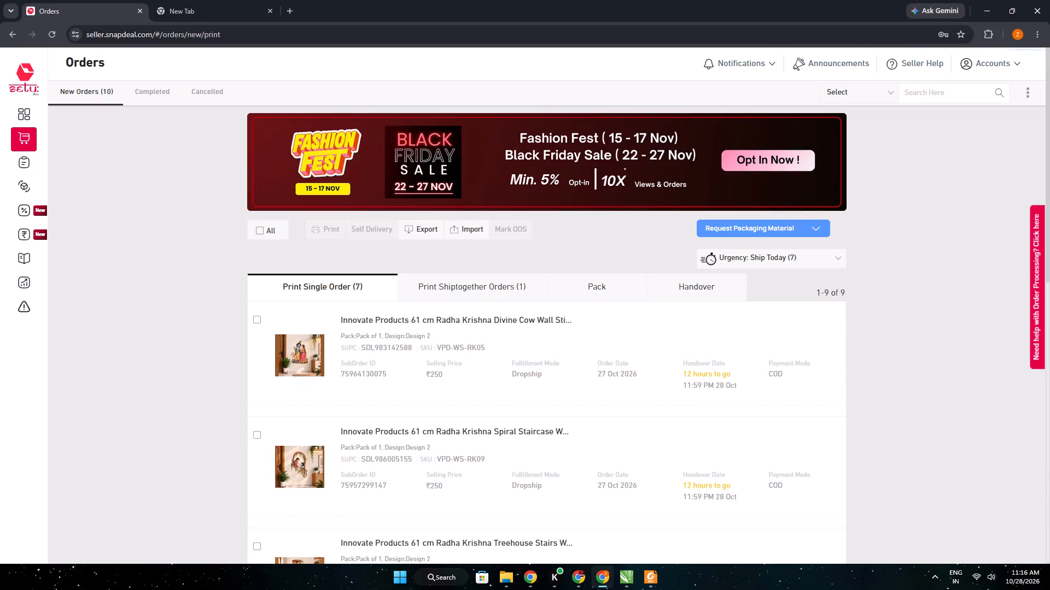
left_click(260, 322)
left_click(259, 227)
left_click(329, 233)
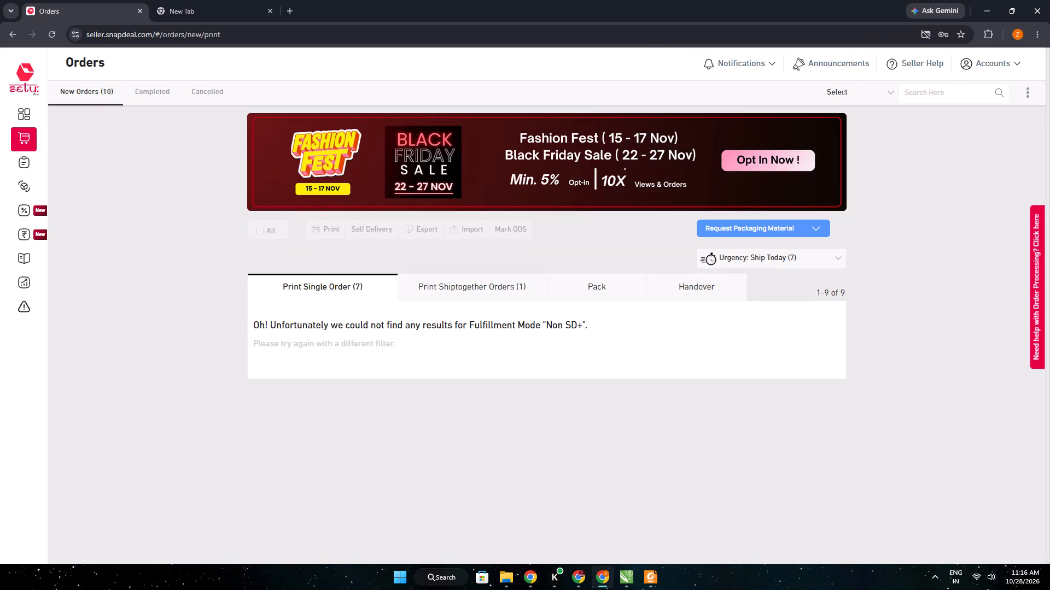
left_click(447, 293)
scroll(343, 327, "down", 2)
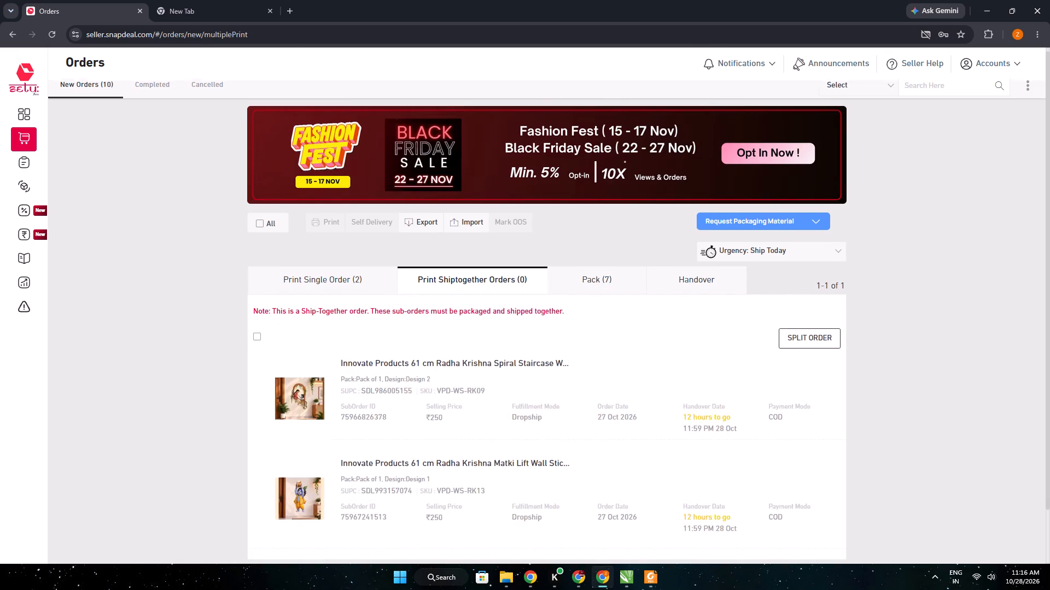
scroll(343, 327, "down", 1)
left_click(255, 277)
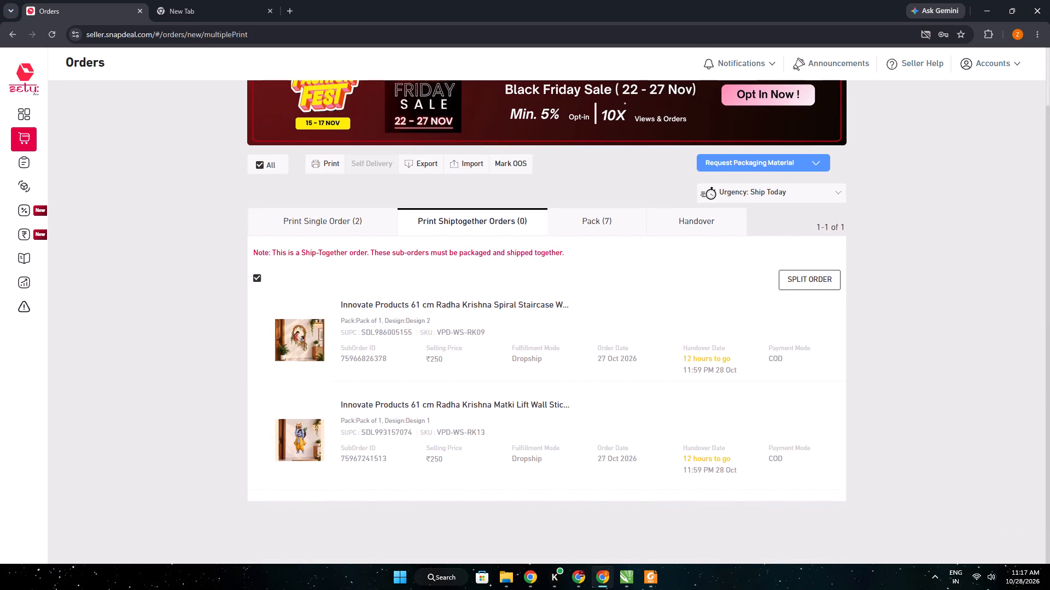
left_click(255, 276)
left_click(331, 217)
left_click(466, 287)
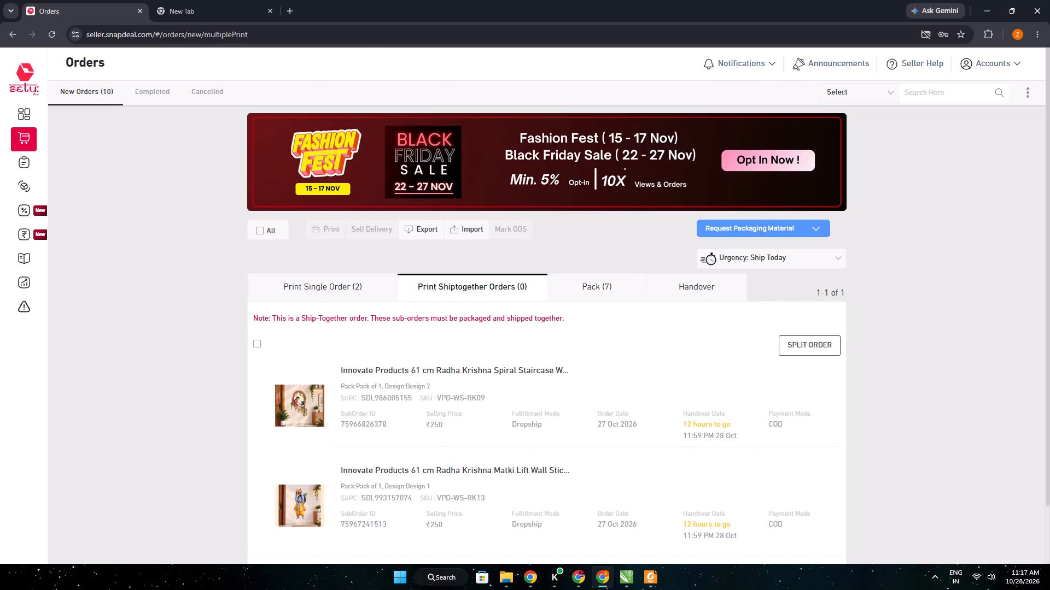
left_click(261, 341)
scroll(628, 400, "down", 4)
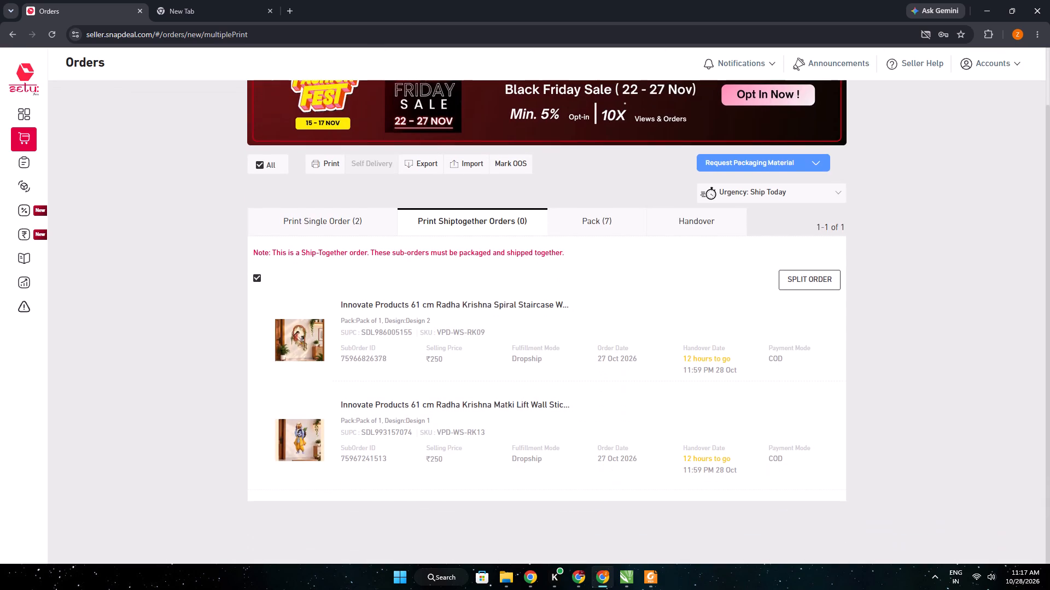
scroll(629, 400, "up", 4)
left_click(332, 229)
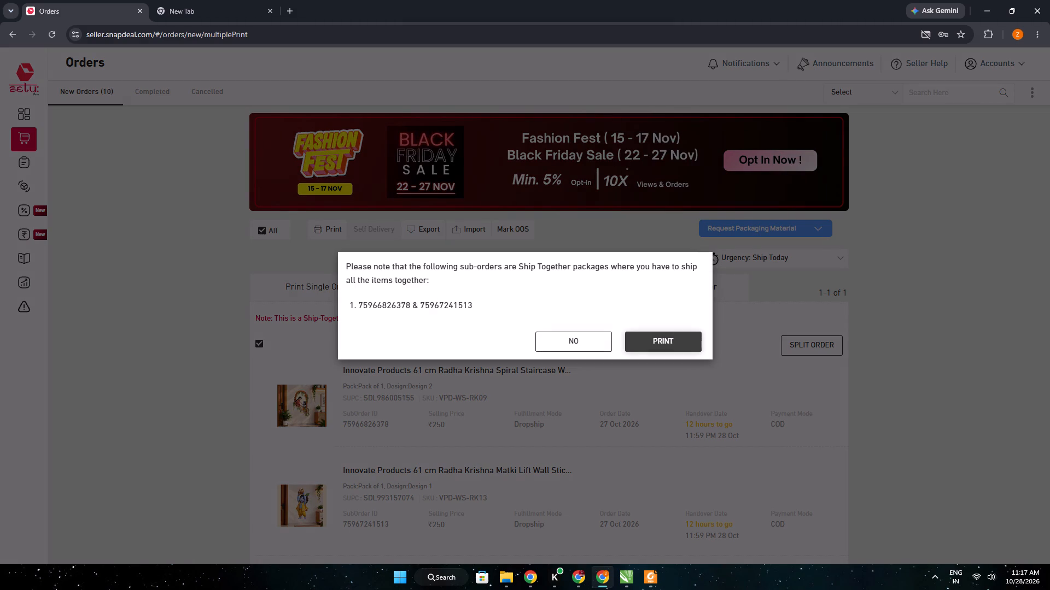
left_click(649, 345)
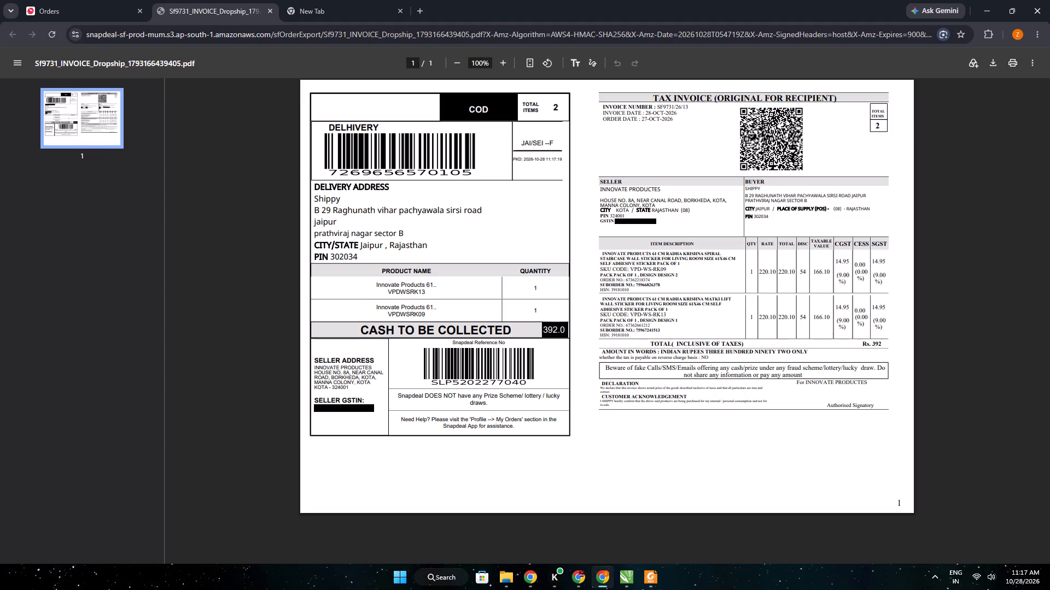
Save the generated Sf9731_INVOICE_Dropship PDF to the Downloads folder under its suggested name.
left_click(992, 62)
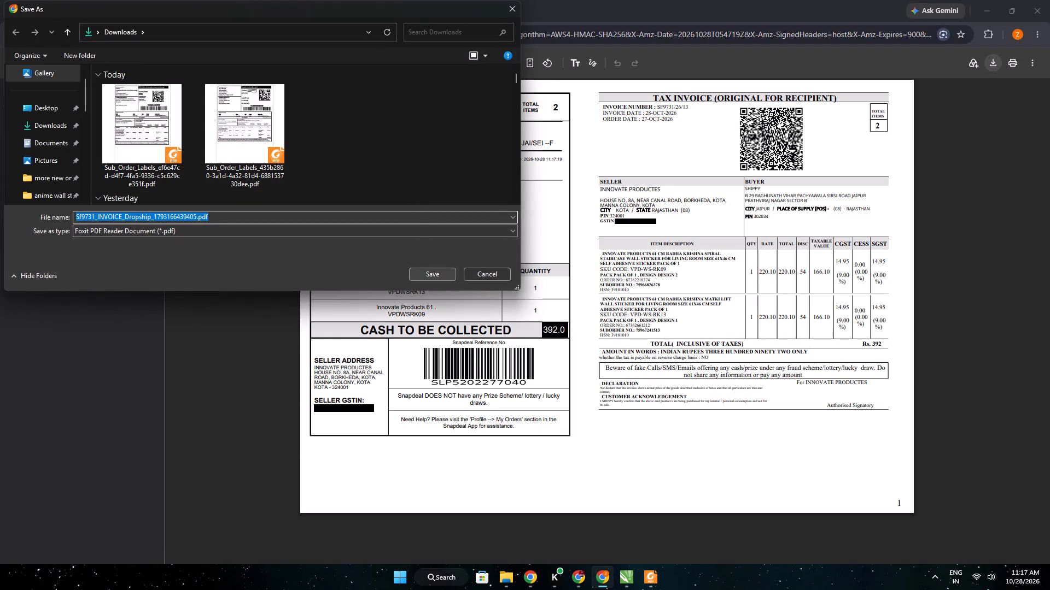
left_click(436, 273)
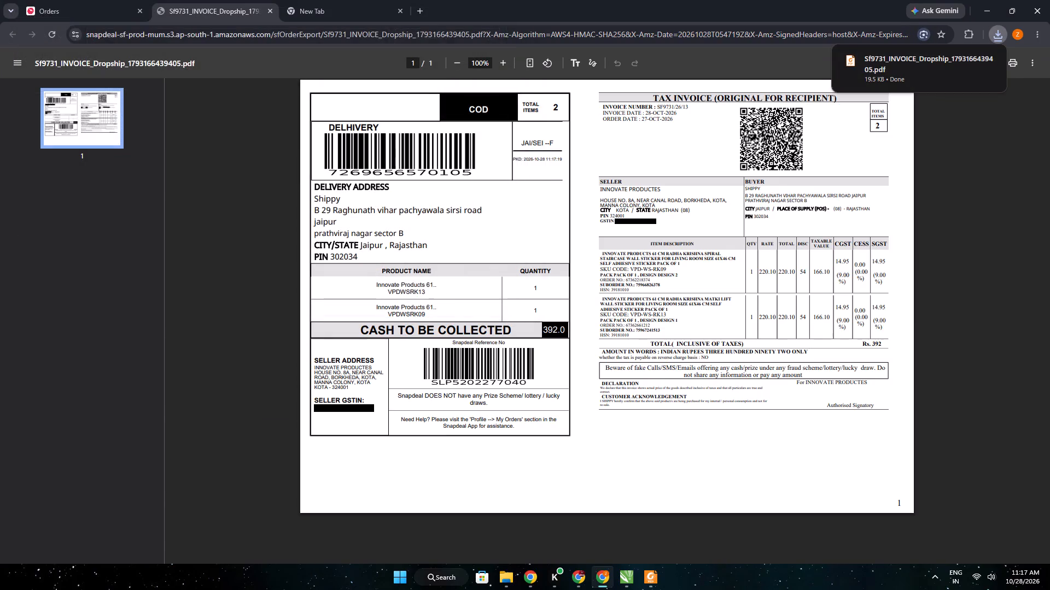
double_click(993, 31)
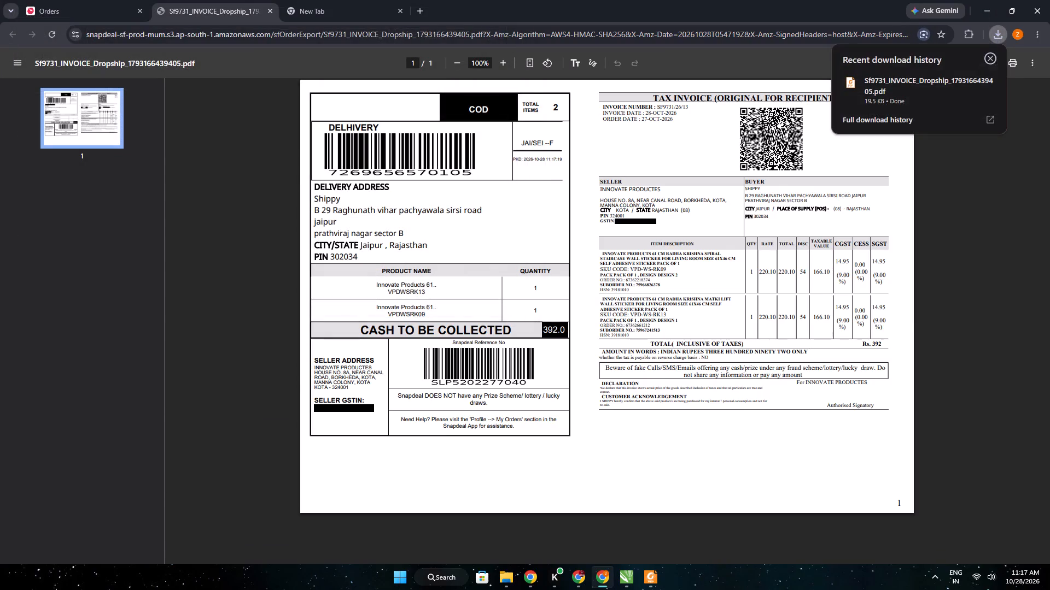
left_click(961, 209)
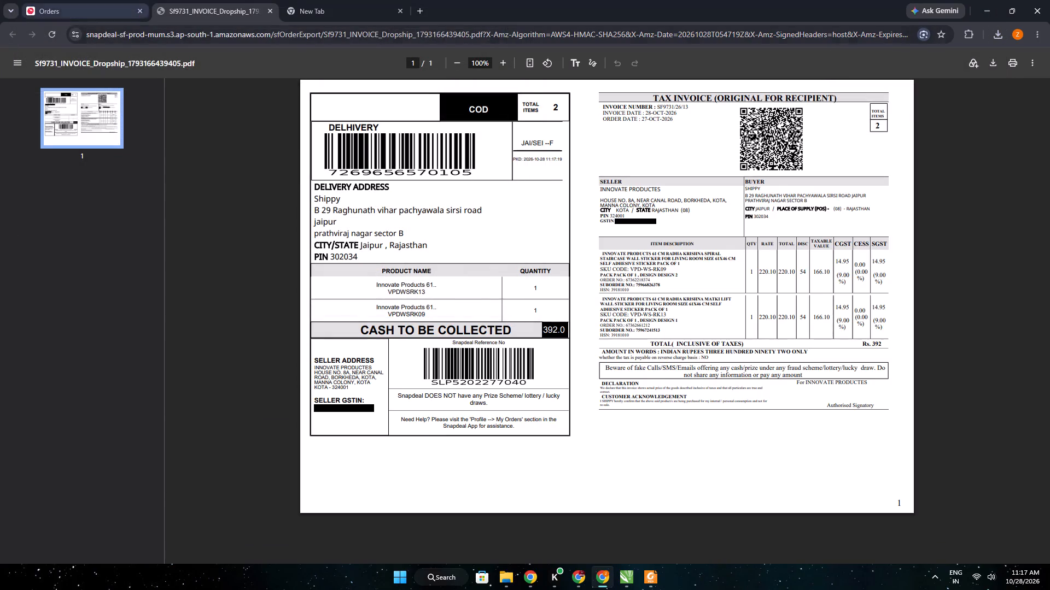
Return to the Snapdeal orders and examine the DELHIVERY_ESSENTIAL packages awaiting packing, selecting them all and clearing the selection again.
left_click(89, 2)
left_click(596, 297)
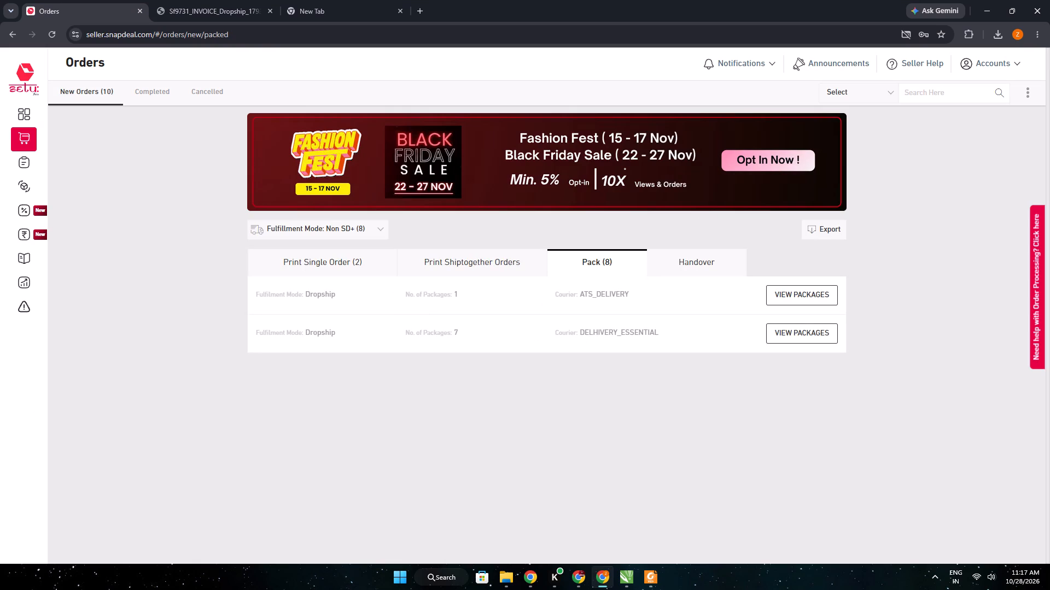
left_click(780, 334)
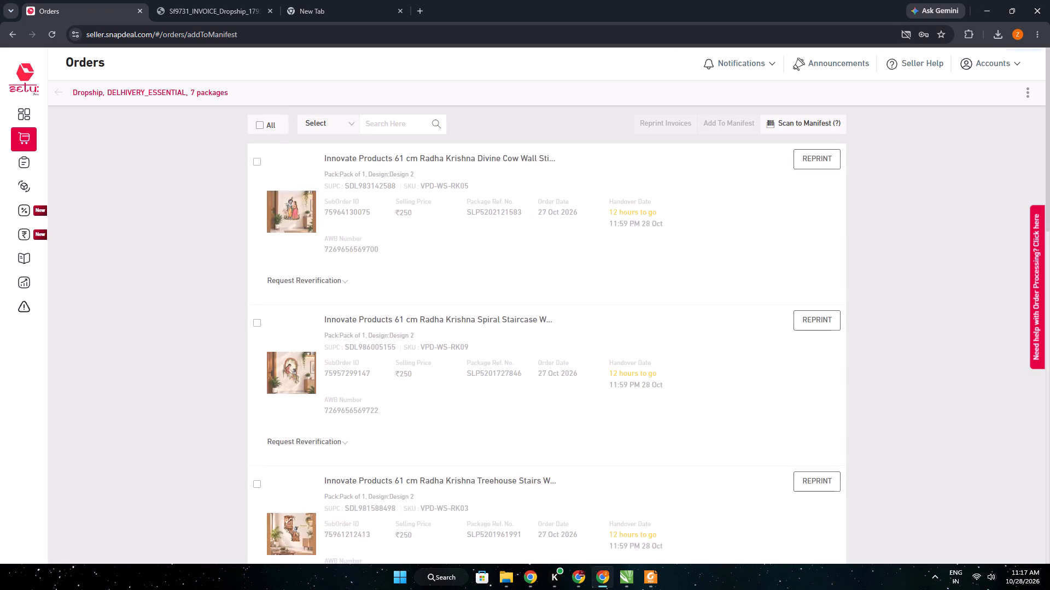
left_click(254, 162)
left_click(259, 126)
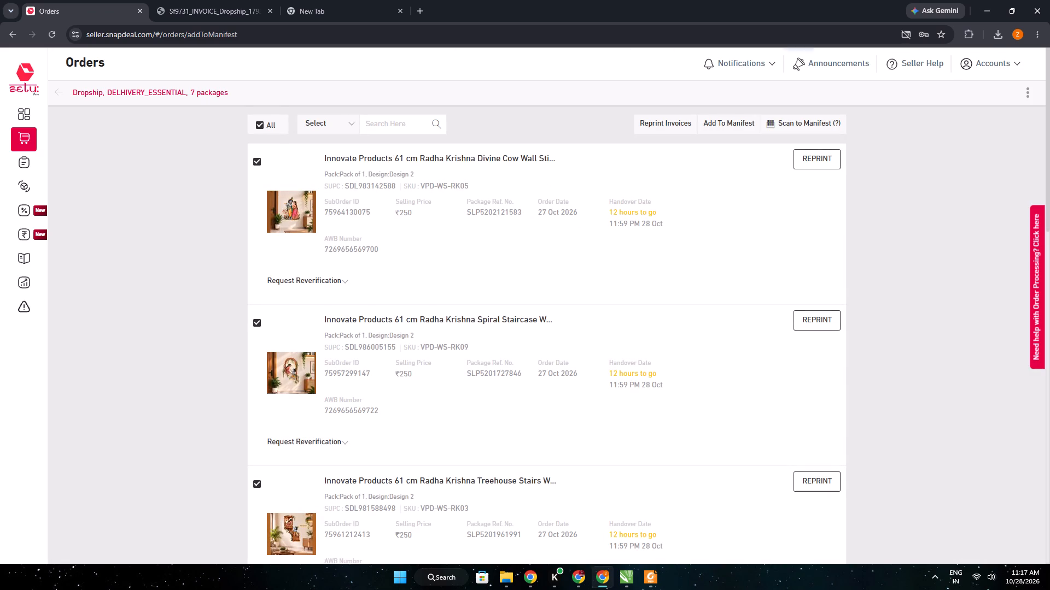
scroll(645, 332, "down", 16)
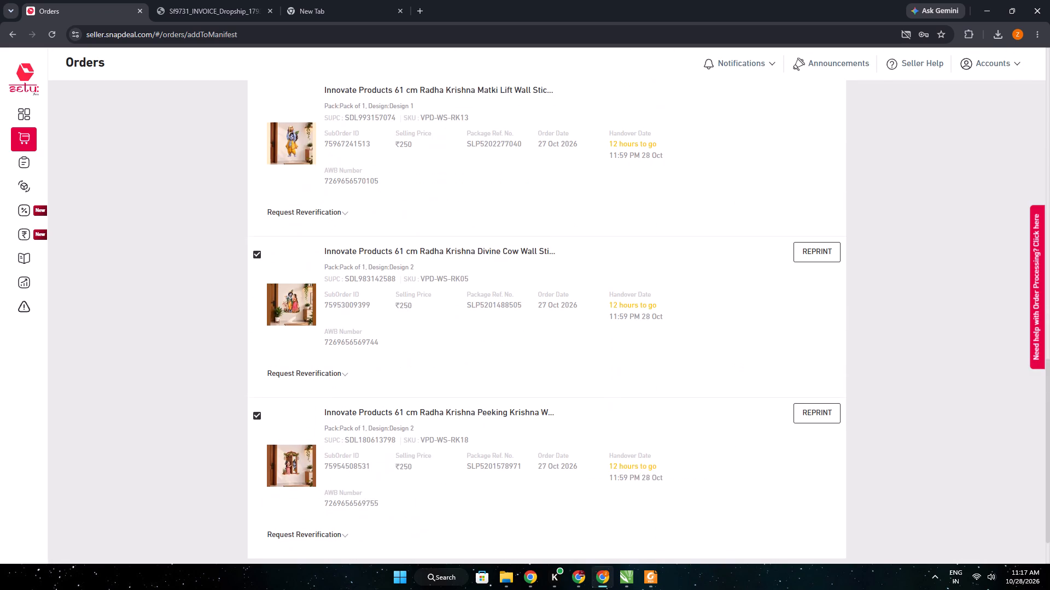
scroll(647, 343, "down", 8)
scroll(647, 343, "up", 10)
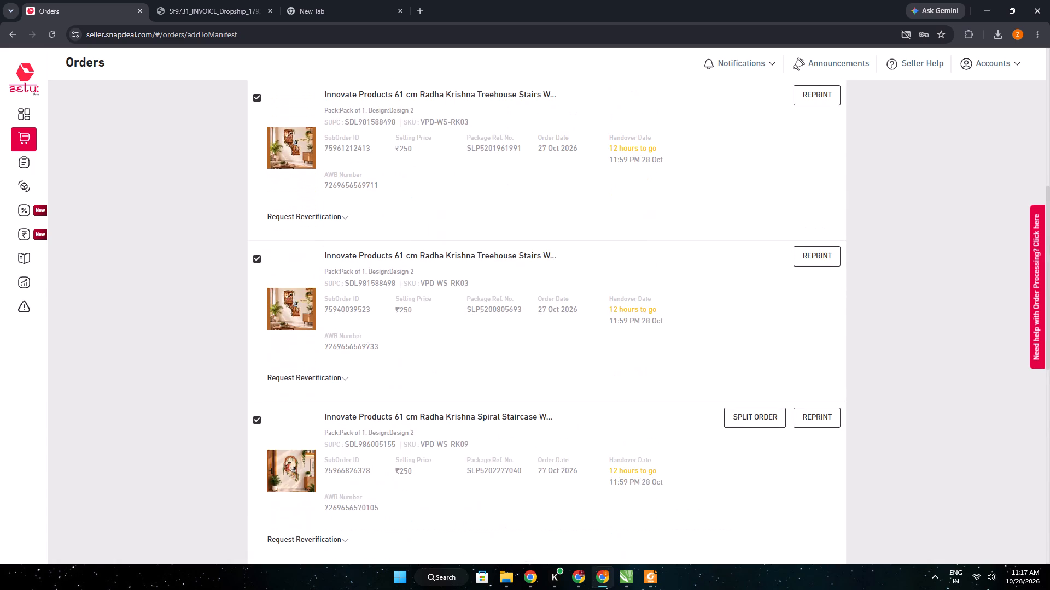
scroll(647, 343, "down", 12)
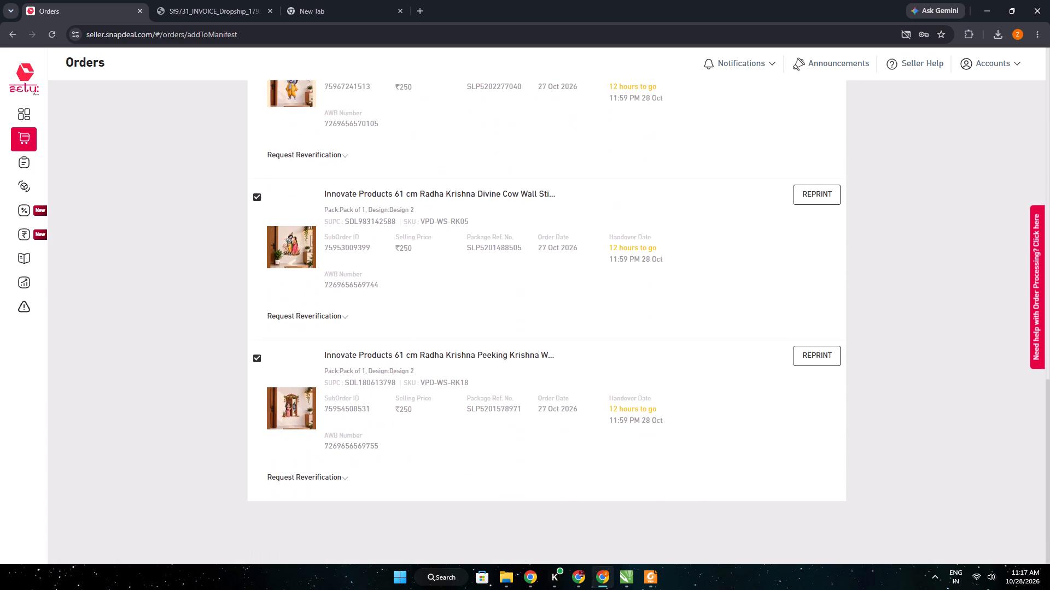
scroll(647, 343, "up", 11)
scroll(645, 341, "up", 11)
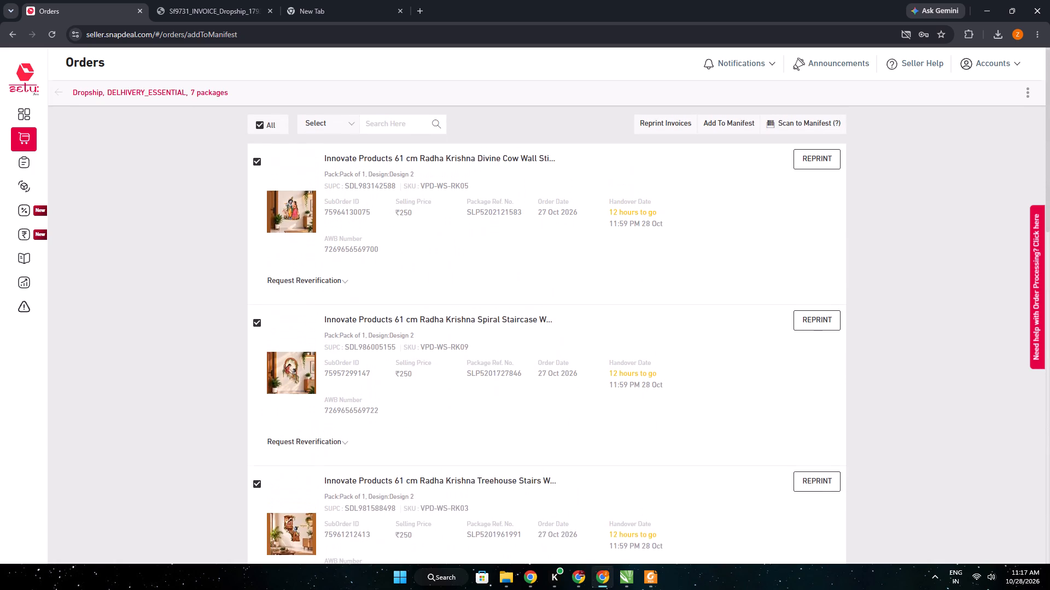
scroll(644, 341, "up", 3)
left_click(254, 124)
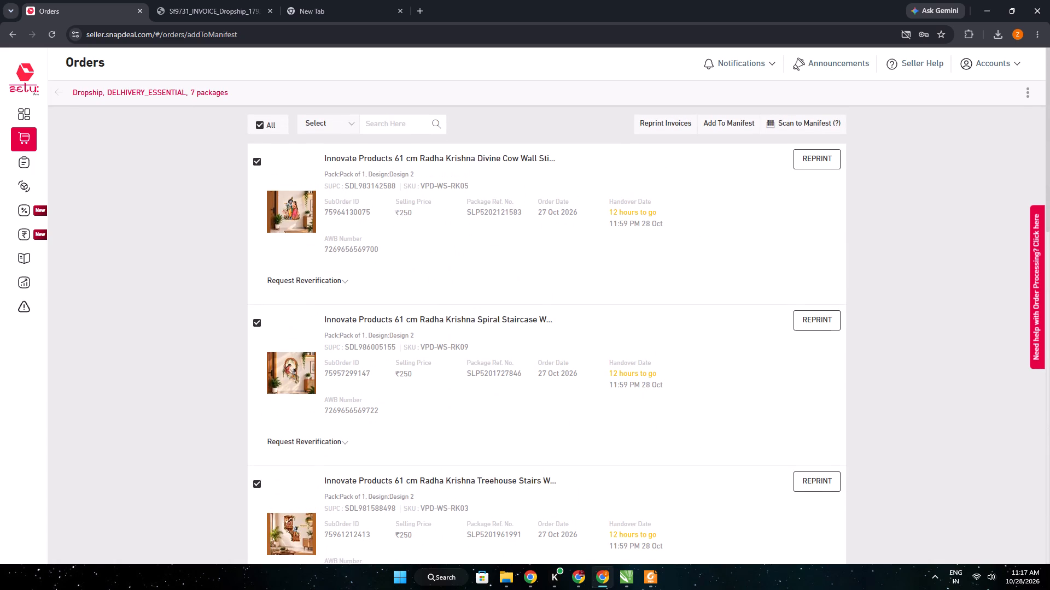
left_click(258, 126)
left_click(1003, 33)
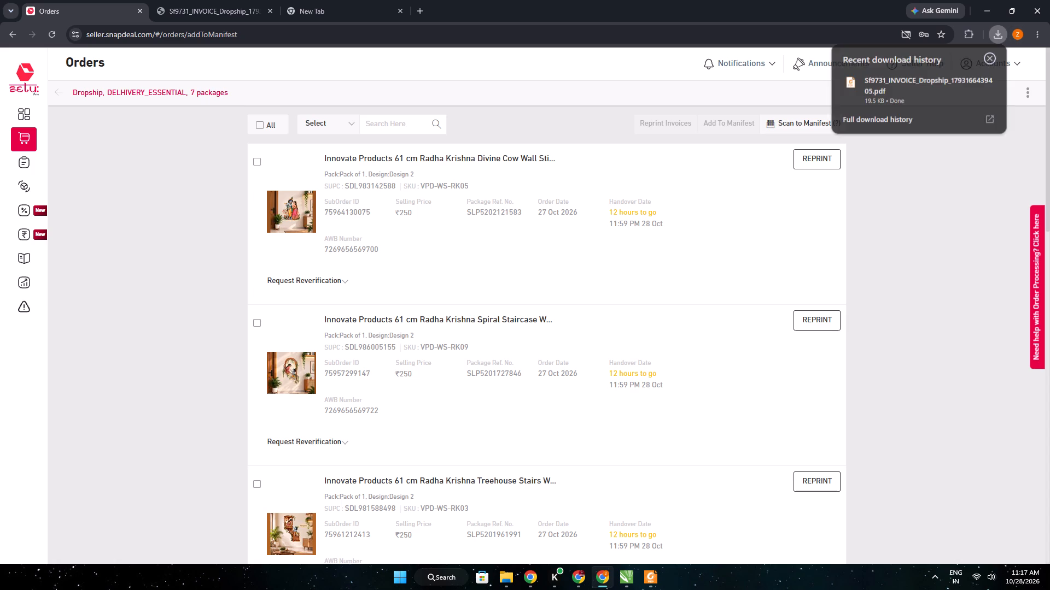
left_click(964, 86)
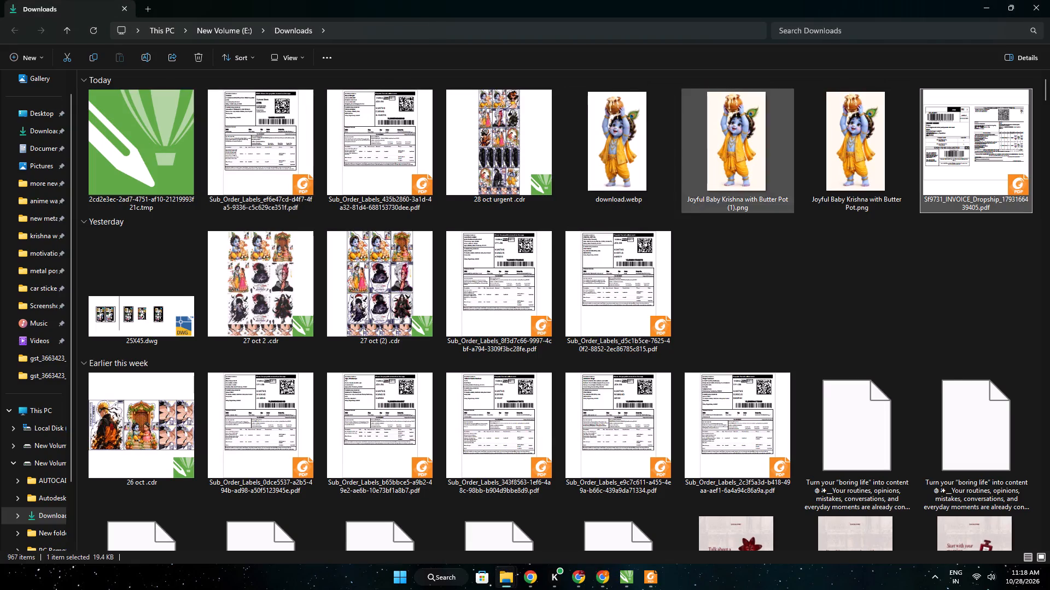
double_click(974, 180)
scroll(534, 296, "down", 11)
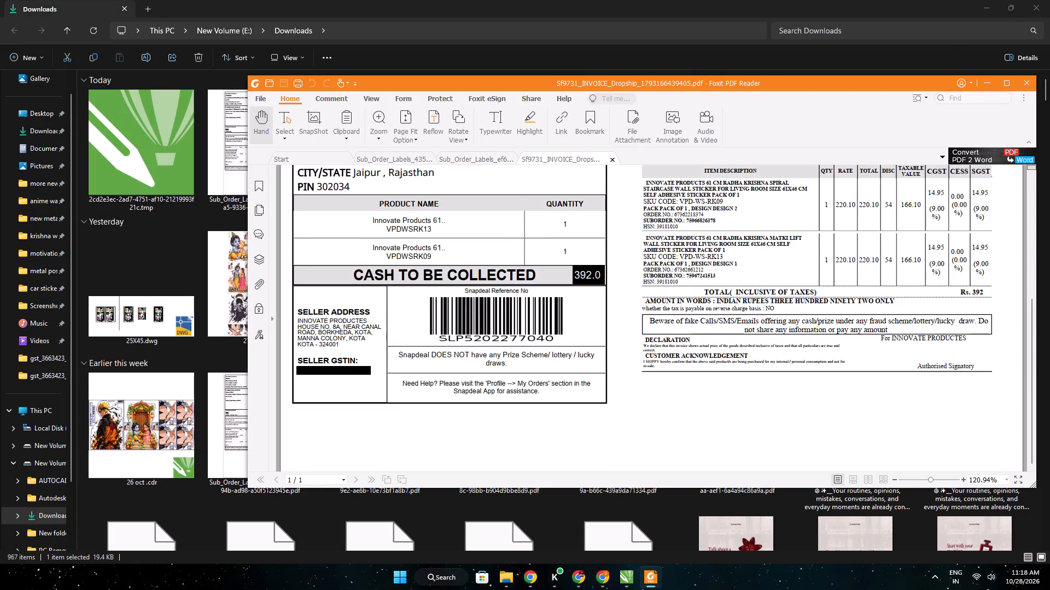
scroll(590, 296, "up", 8)
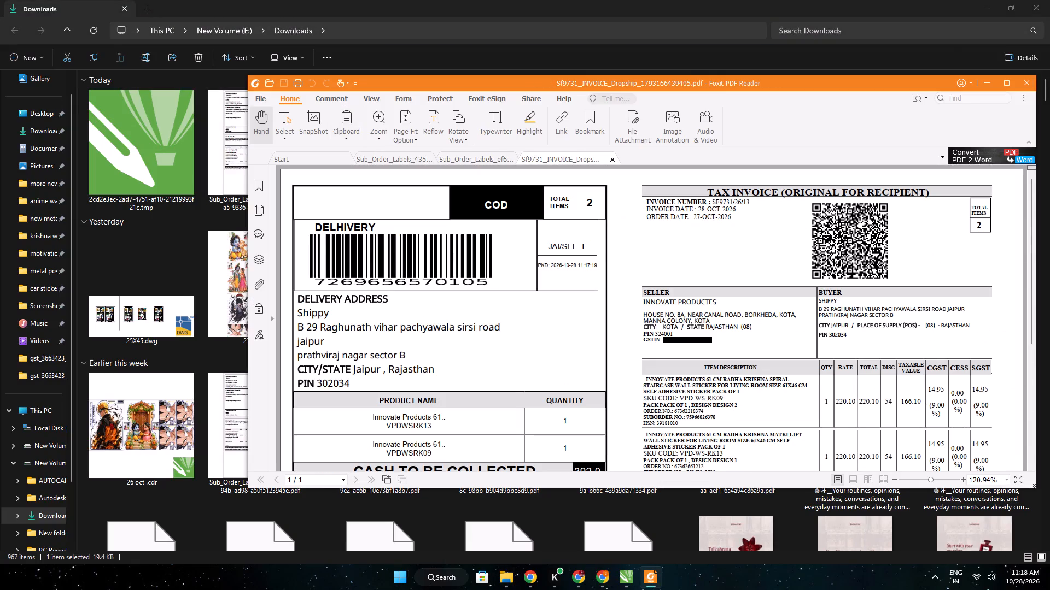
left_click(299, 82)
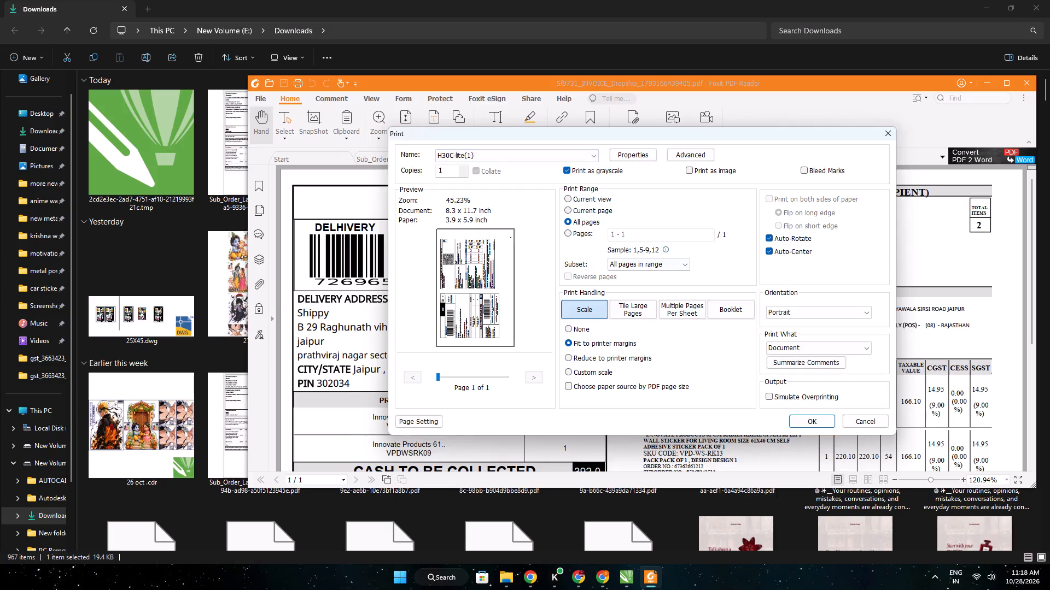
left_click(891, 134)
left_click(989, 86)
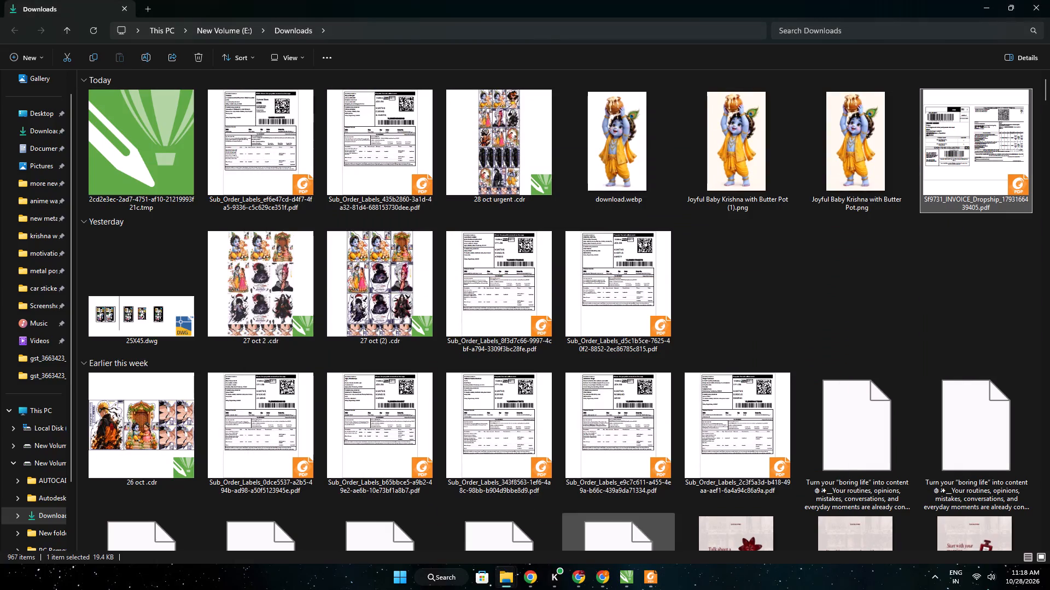
Return to the Snapdeal orders in Chrome and review the packed packages, the single orders awaiting printing and the handover list.
left_click(609, 581)
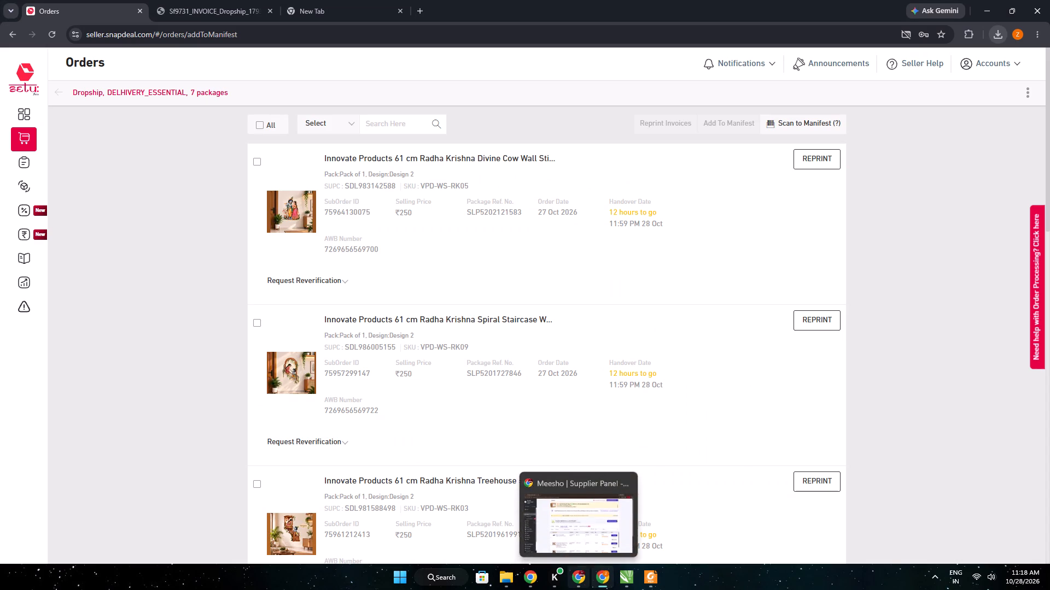
left_click(585, 585)
left_click(604, 577)
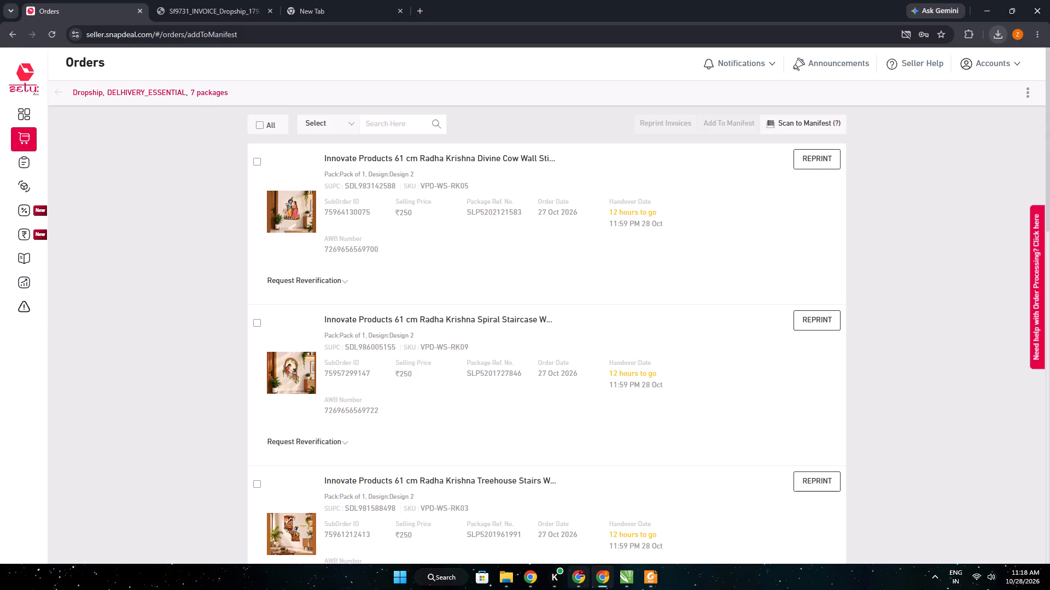
left_click(576, 578)
left_click(591, 574)
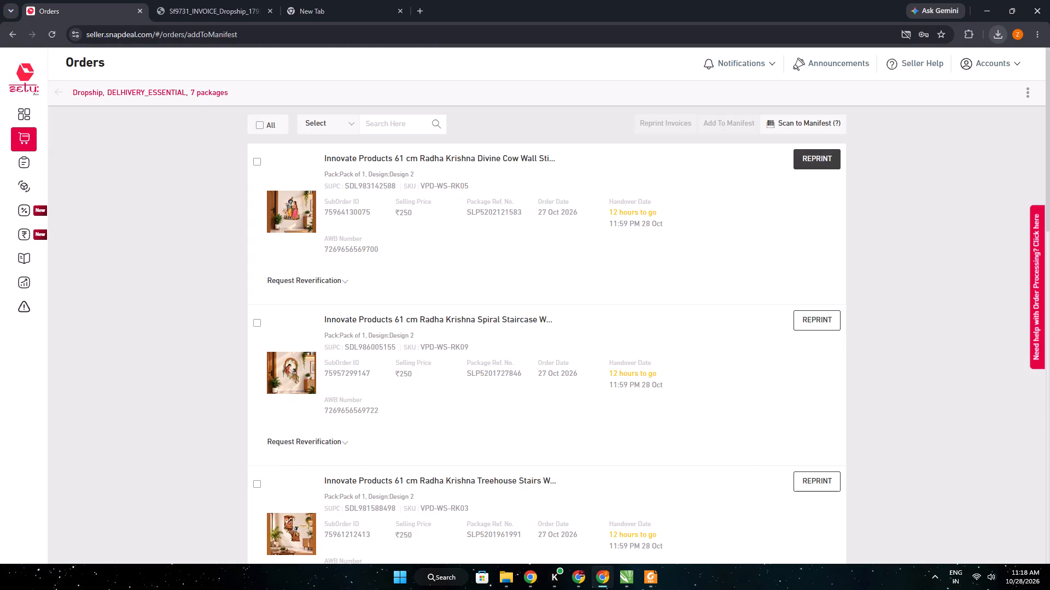
scroll(541, 348, "down", 4)
scroll(546, 348, "up", 6)
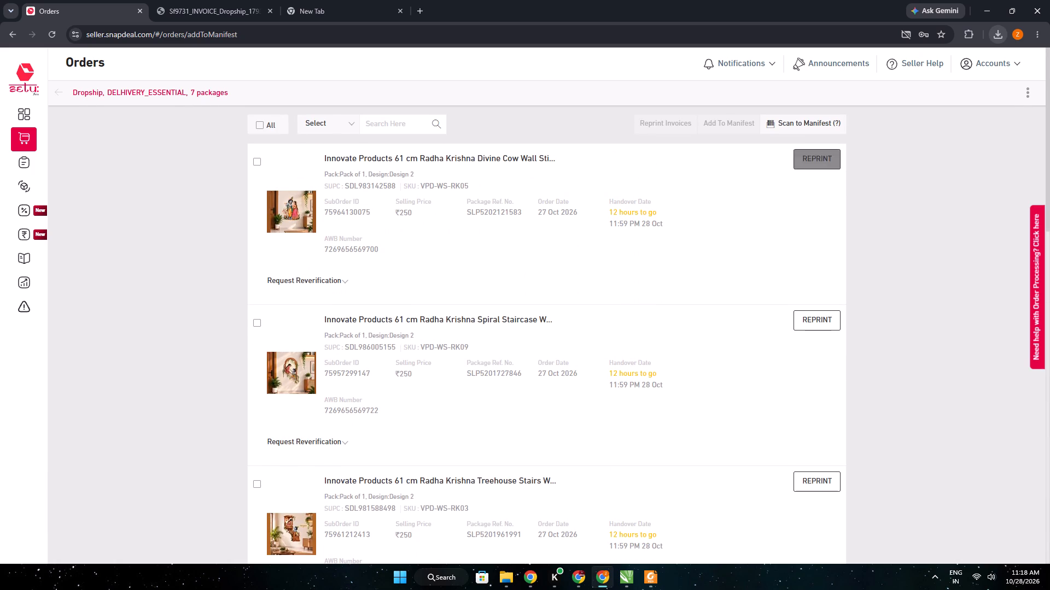
left_click(61, 93)
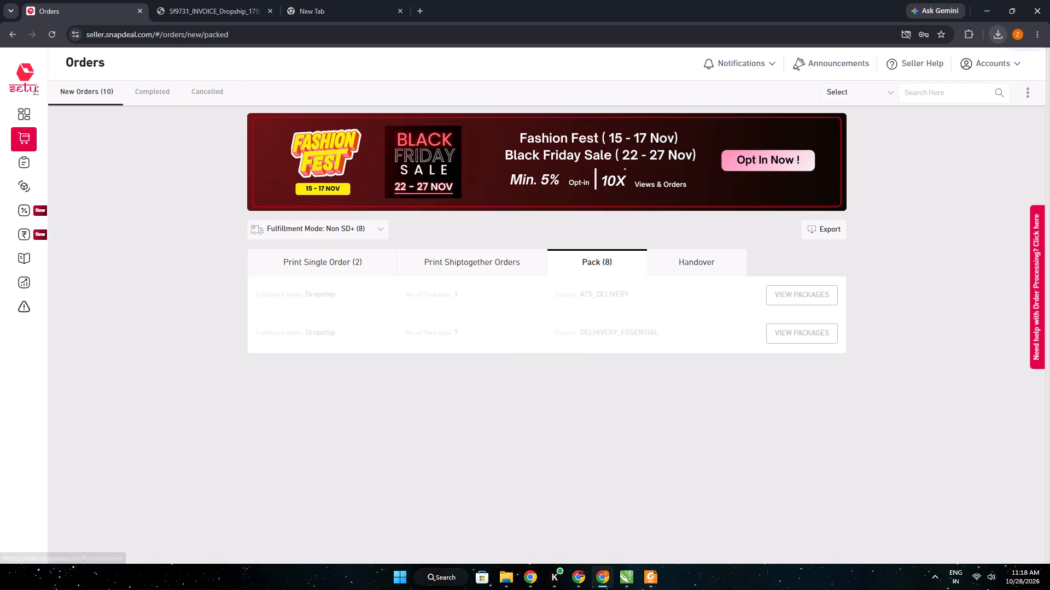
left_click(322, 265)
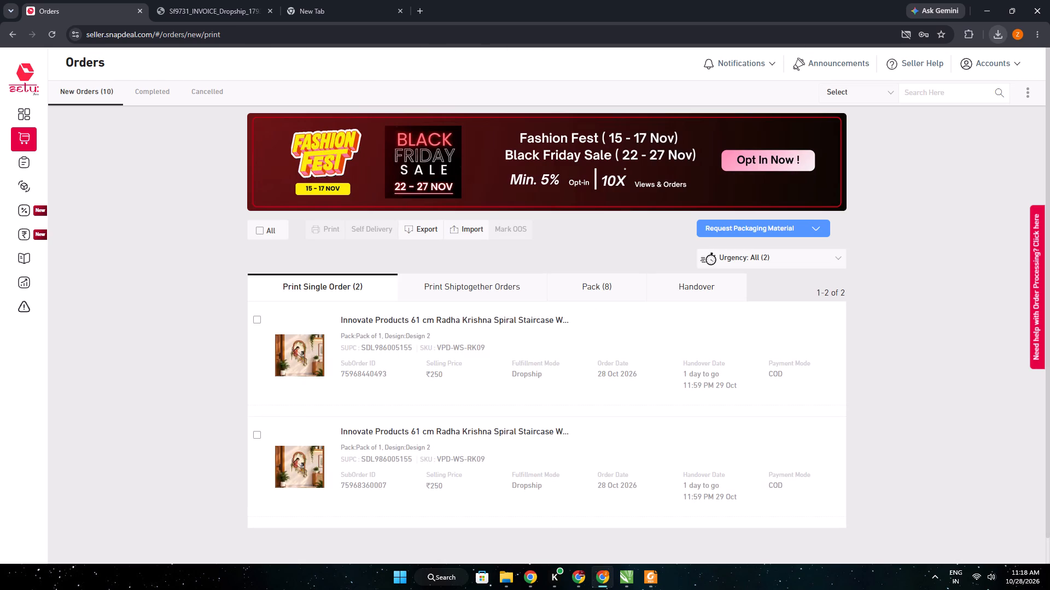
left_click(436, 281)
left_click(553, 286)
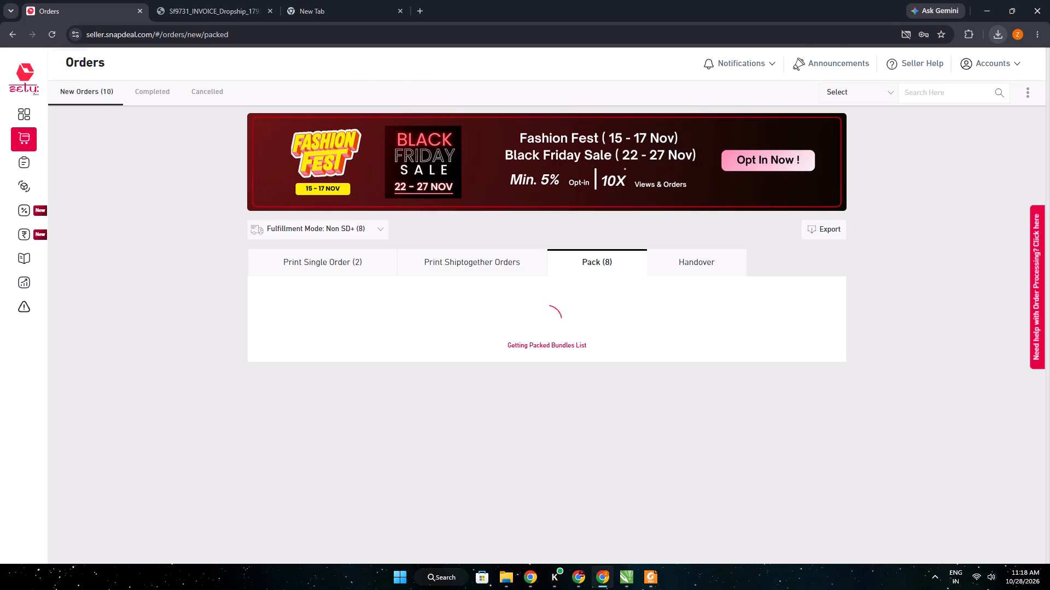
left_click(674, 277)
left_click(677, 270)
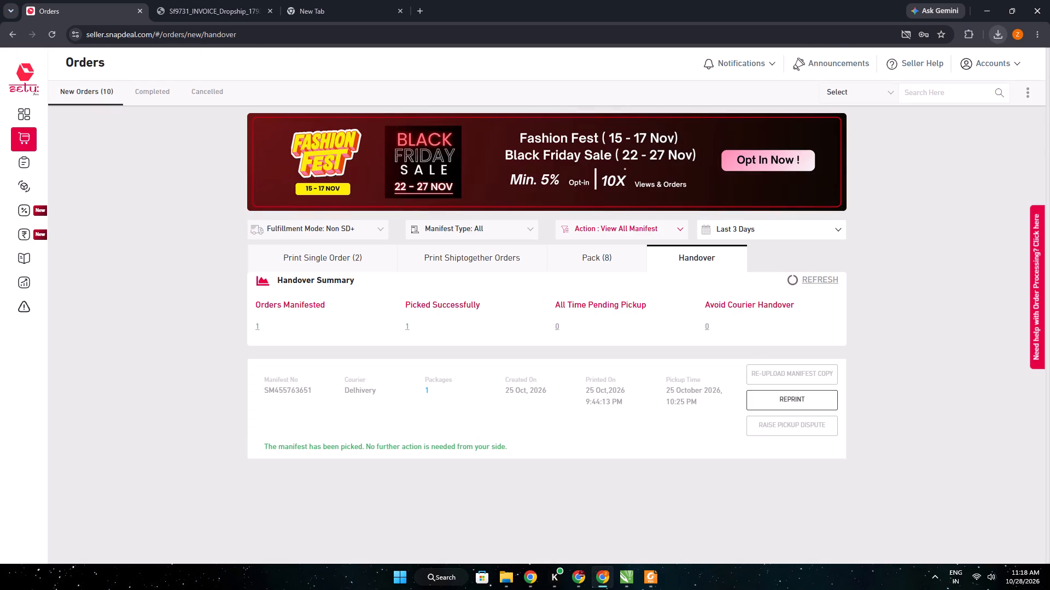
Open the packed DELHIVERY_ESSENTIAL packages, select them all and reprint their invoices together.
left_click(575, 261)
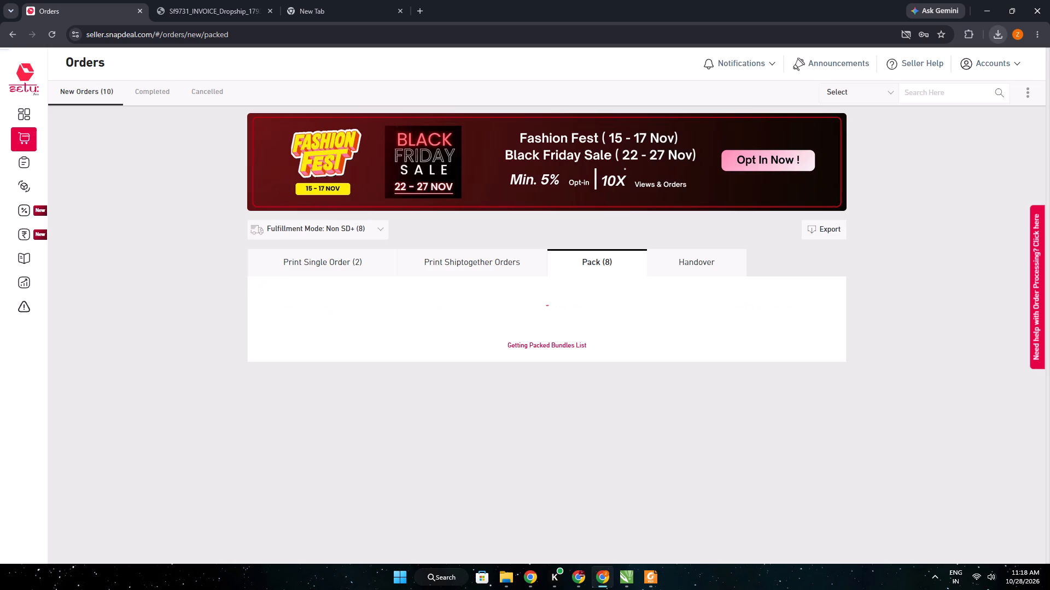
left_click(791, 335)
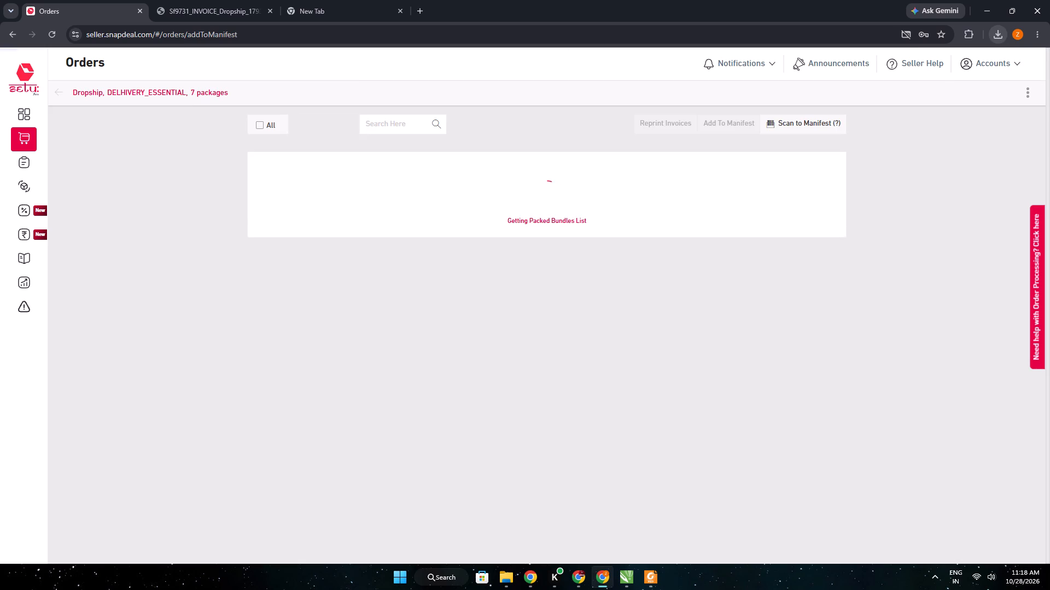
left_click(256, 128)
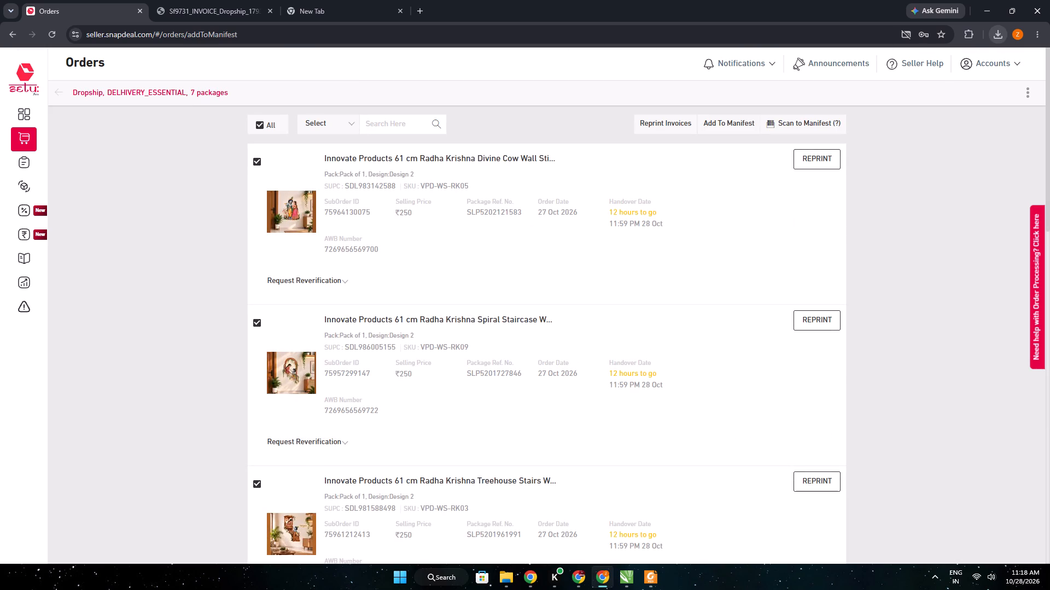
scroll(363, 435, "down", 1)
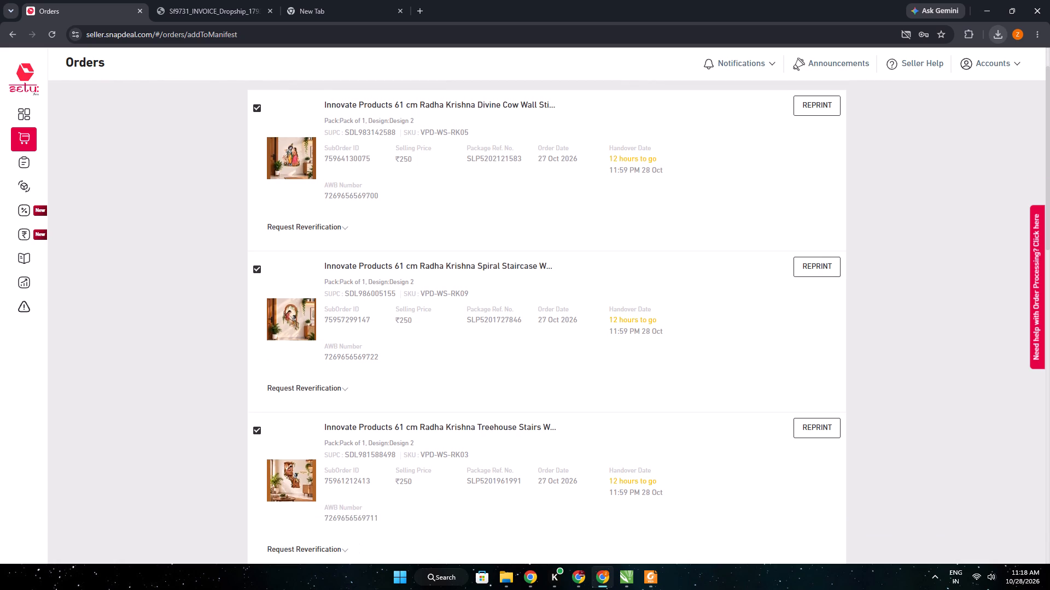
scroll(363, 435, "down", 9)
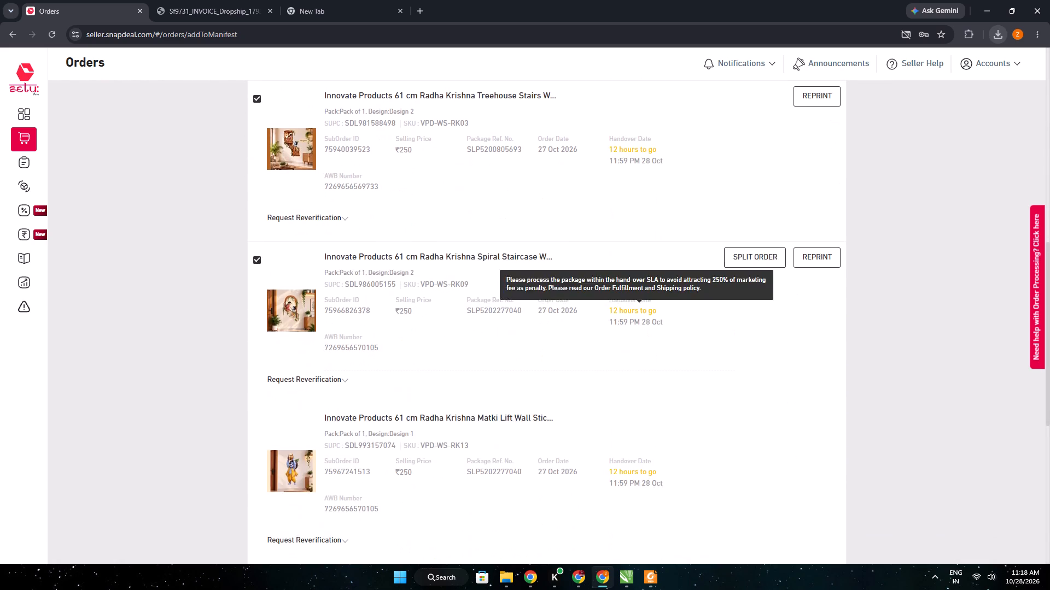
scroll(521, 406, "down", 4)
scroll(648, 416, "up", 12)
scroll(768, 181, "up", 5)
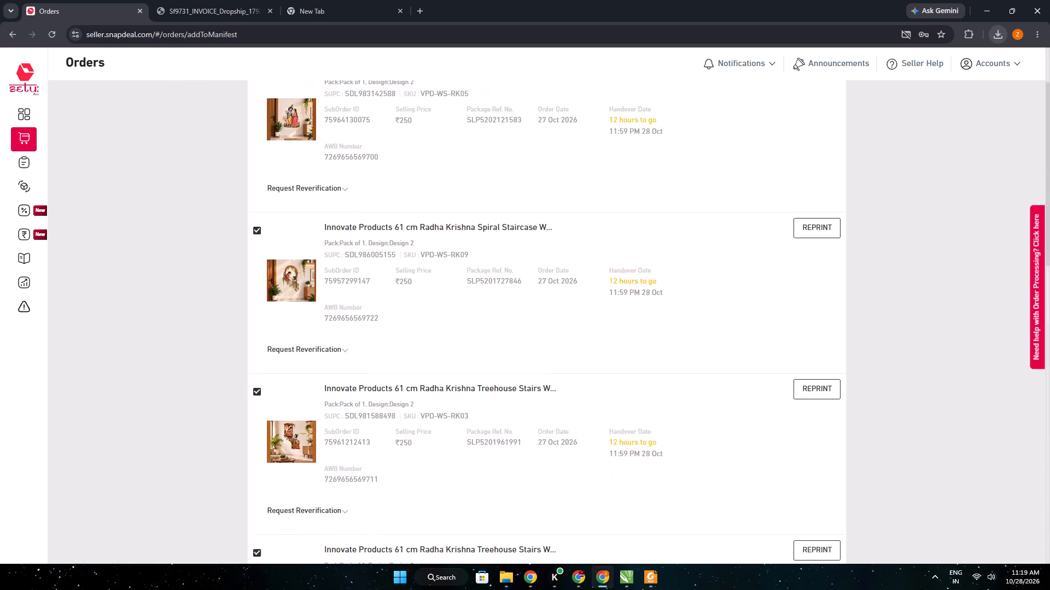
scroll(758, 197, "up", 1)
left_click(653, 121)
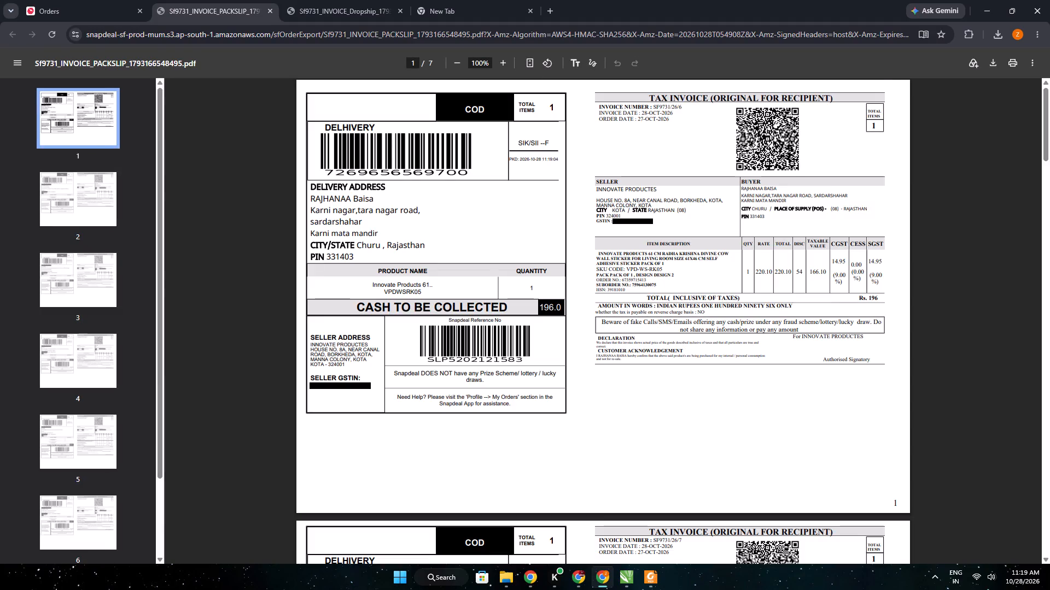
Look through the labels and invoices on the pages of the generated Sf9731_INVOICE_PACKSLIP PDF.
left_click(68, 204)
left_click(75, 285)
left_click(63, 387)
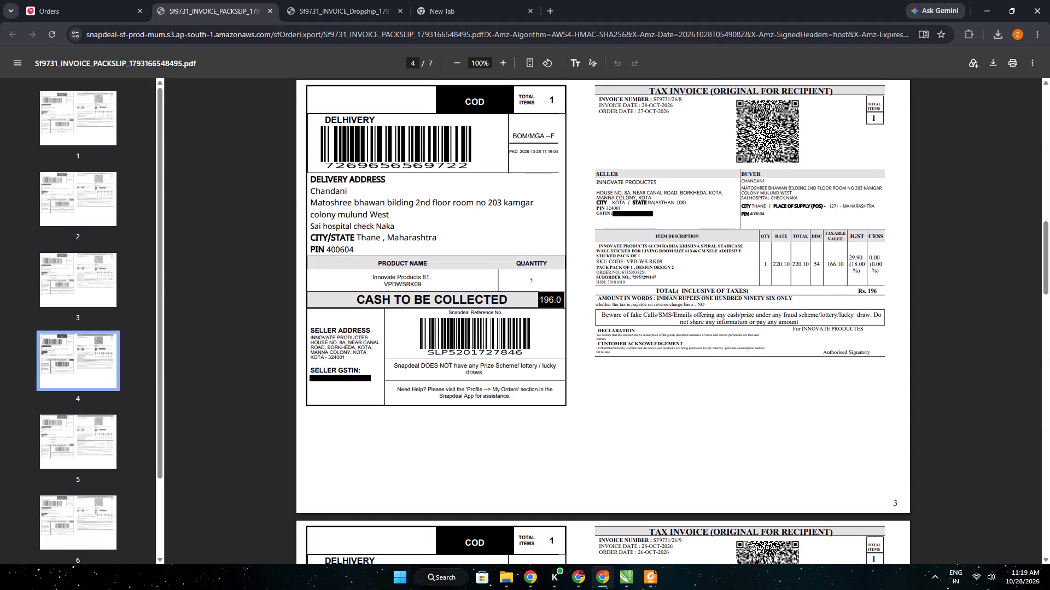
left_click(68, 447)
scroll(70, 440, "down", 11)
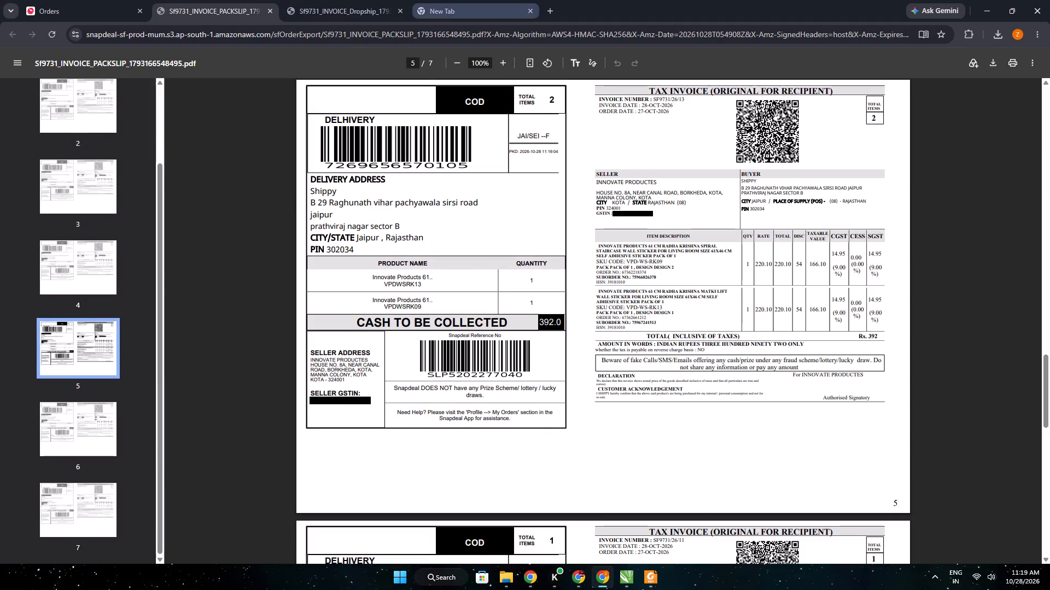
Search the web for ecropper in the blank tab and open E-Cropper's Snapdeal label cropping page.
left_click(470, 0)
key("e")
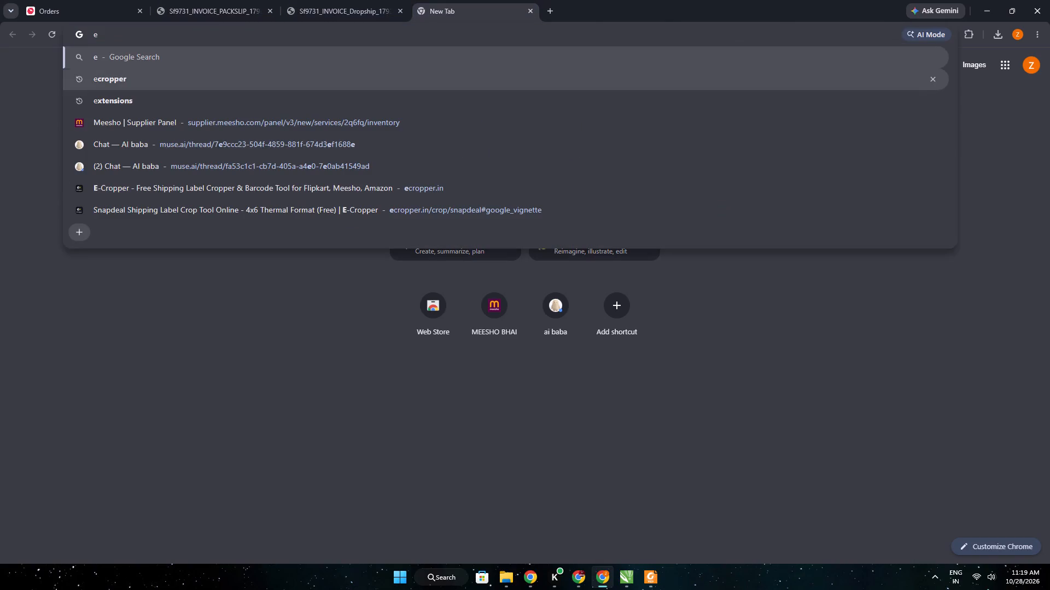
left_click(208, 73)
left_click(173, 223)
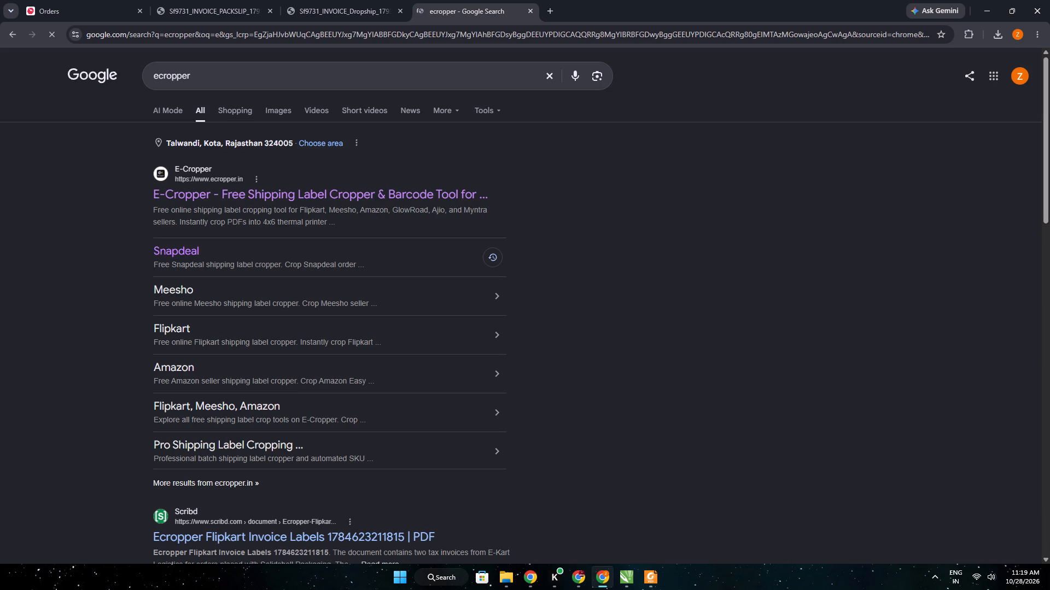
left_click(179, 250)
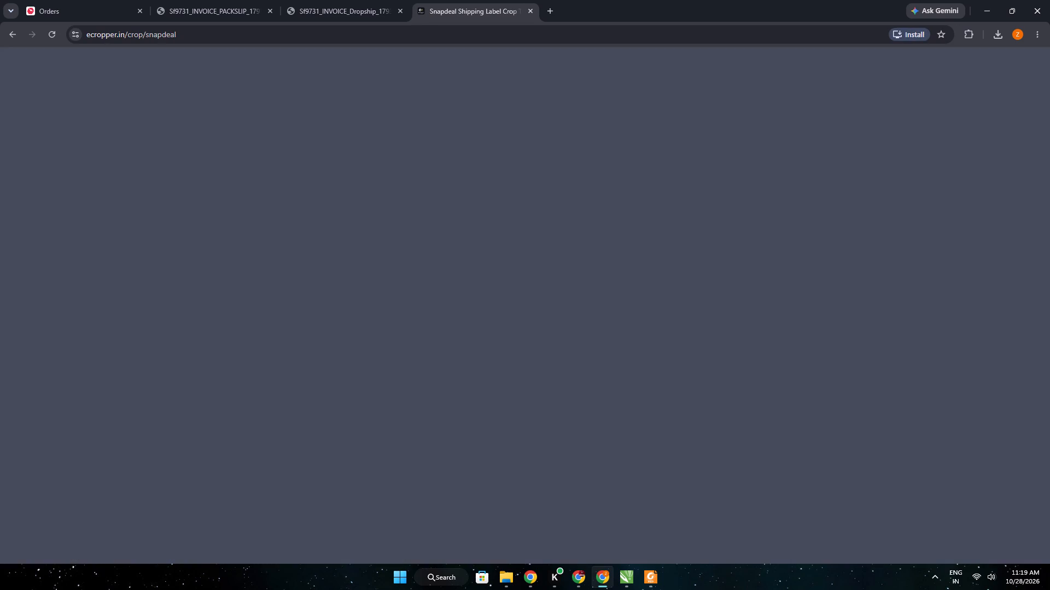
scroll(422, 412, "down", 5)
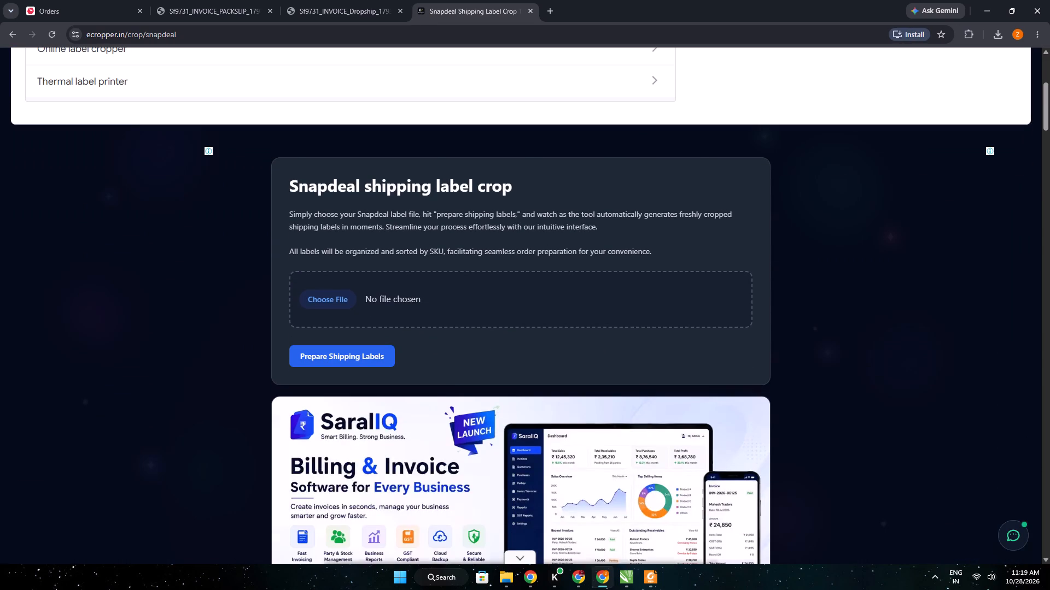
left_click(337, 300)
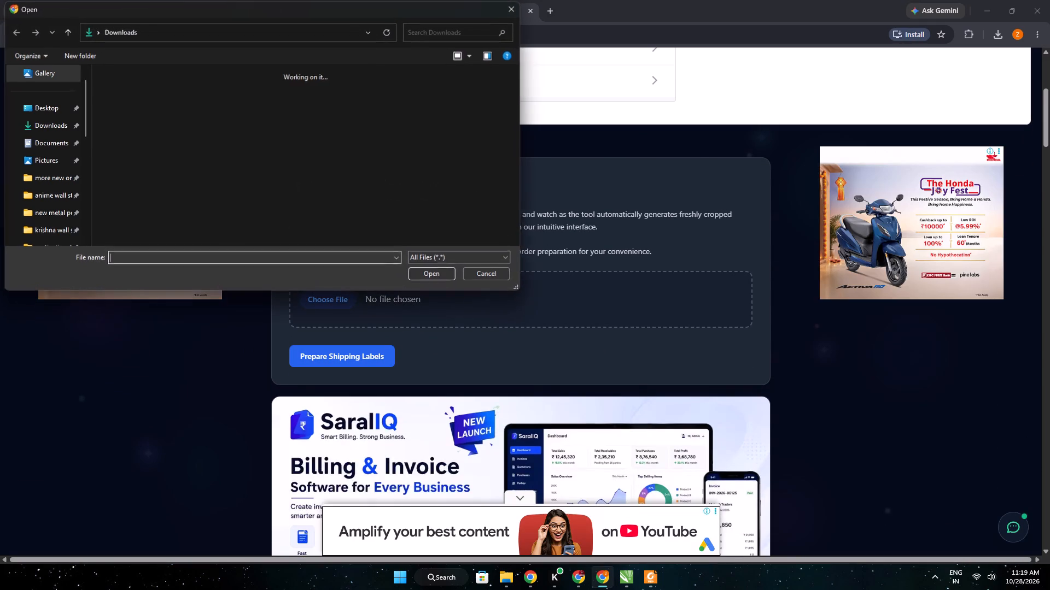
left_click(154, 125)
left_click(442, 275)
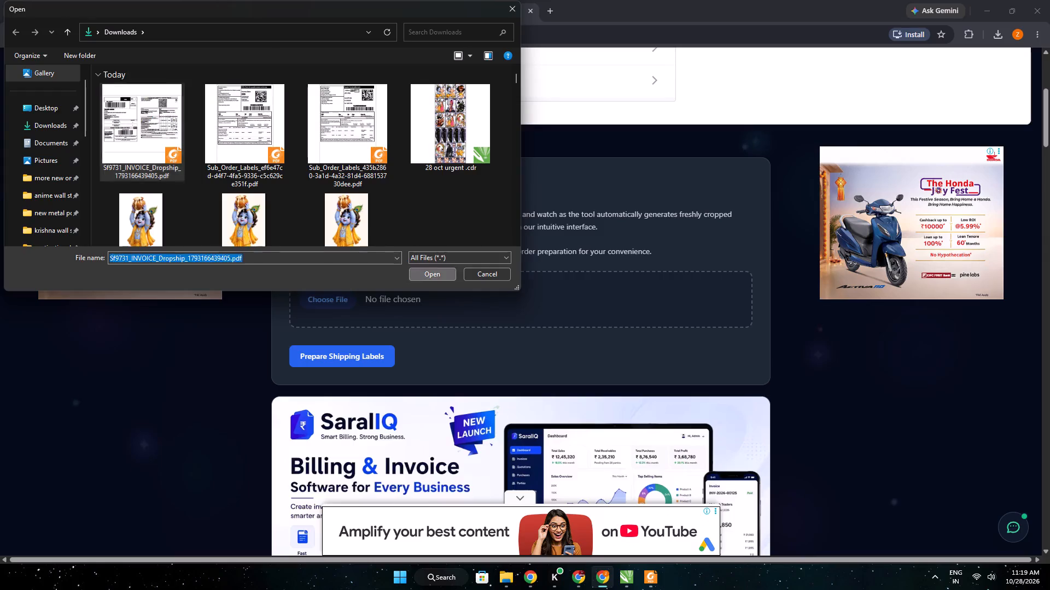
left_click(377, 357)
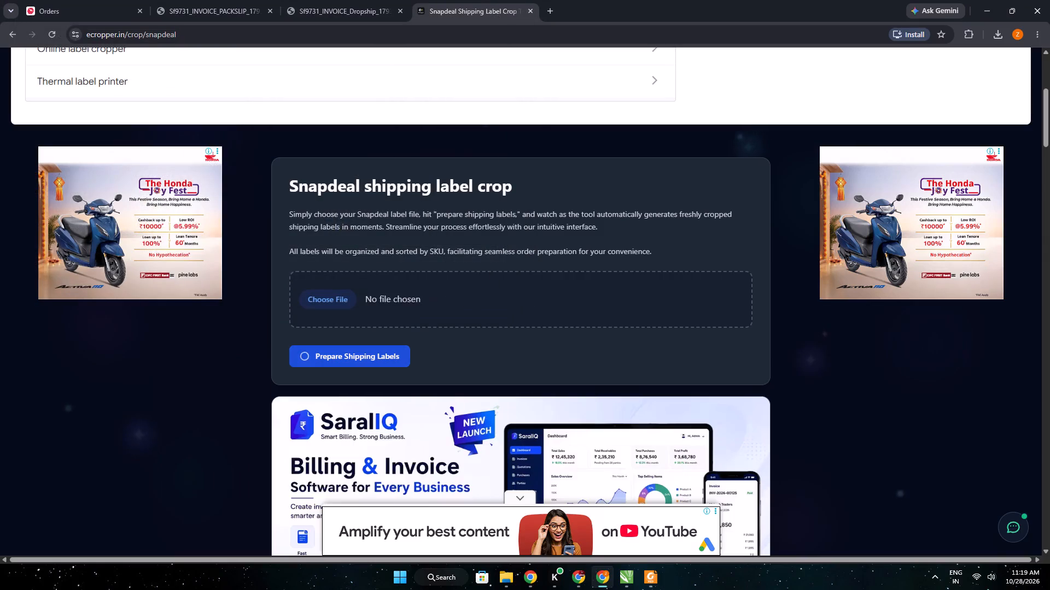
scroll(535, 251, "down", 18)
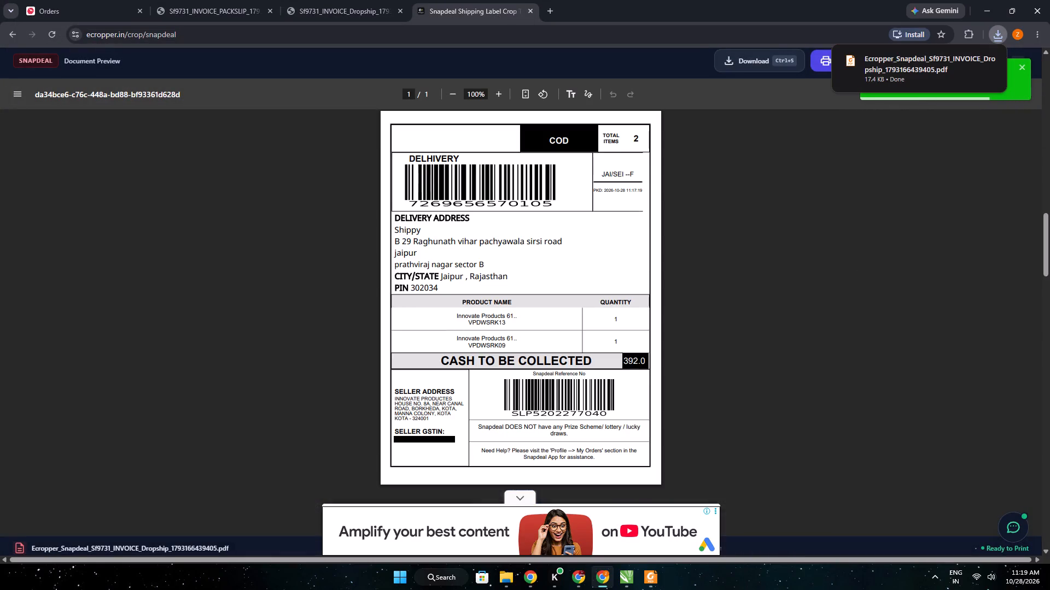
scroll(540, 263, "down", 13)
scroll(540, 263, "down", 14)
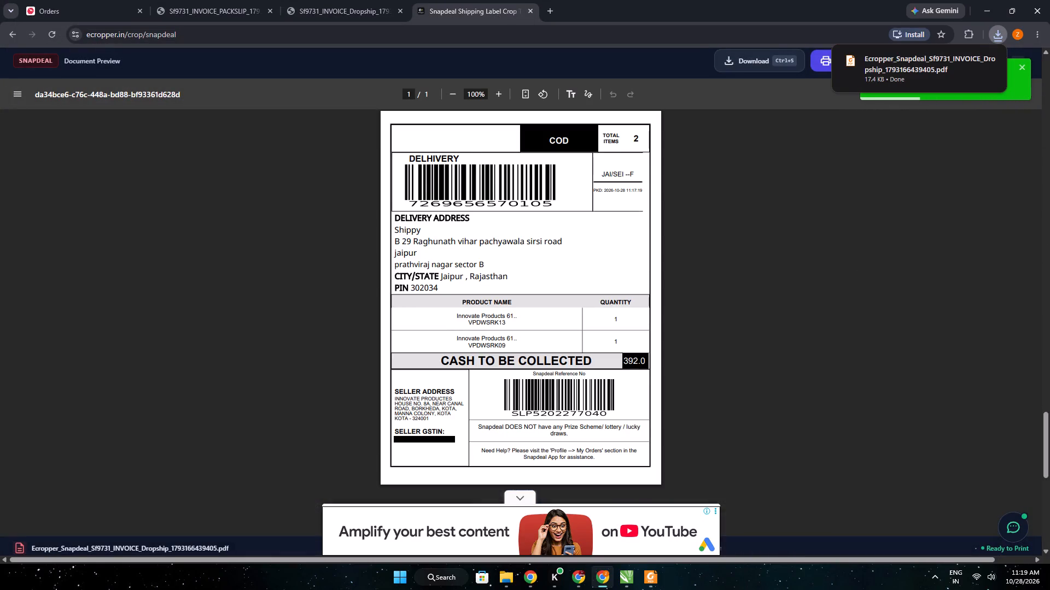
Check the open packing slip PDF again and return to the cropped label preview, dismissing the advertisement.
left_click(316, 0)
left_click(222, 0)
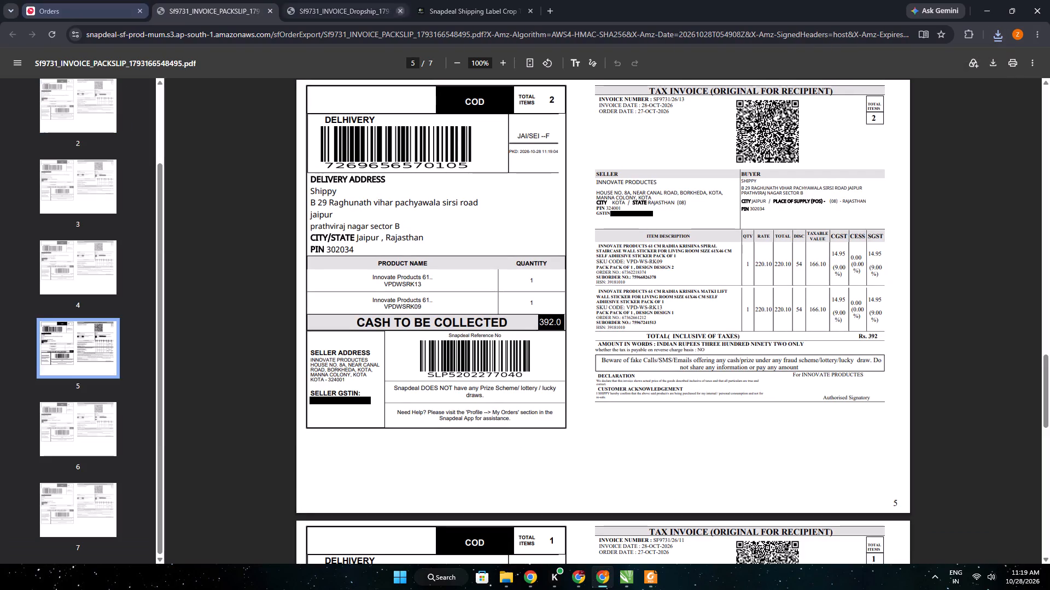
left_click(122, 0)
left_click(255, 0)
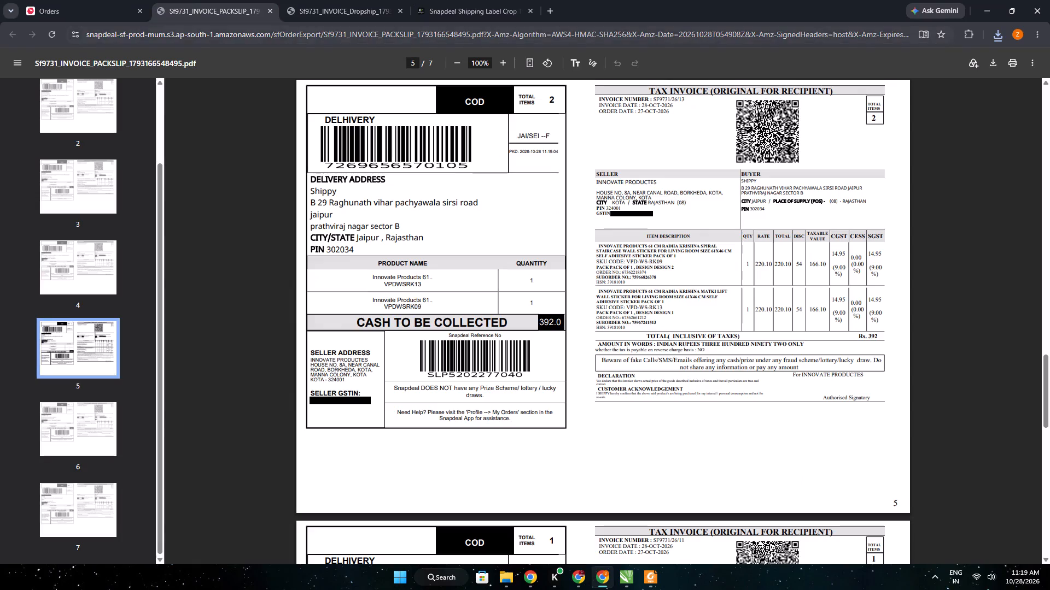
left_click(464, 0)
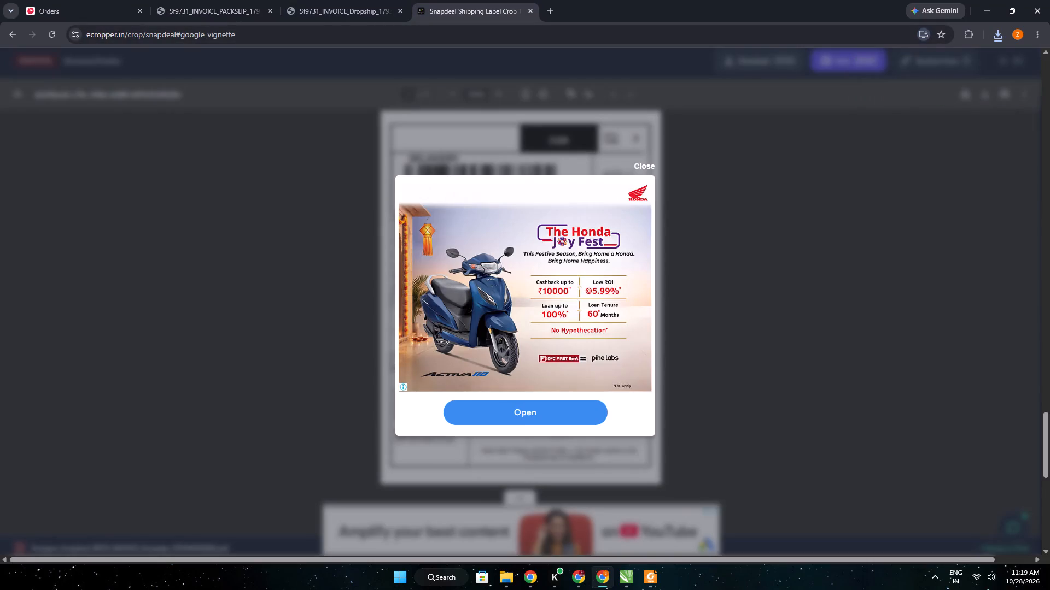
left_click(641, 166)
left_click(10, 37)
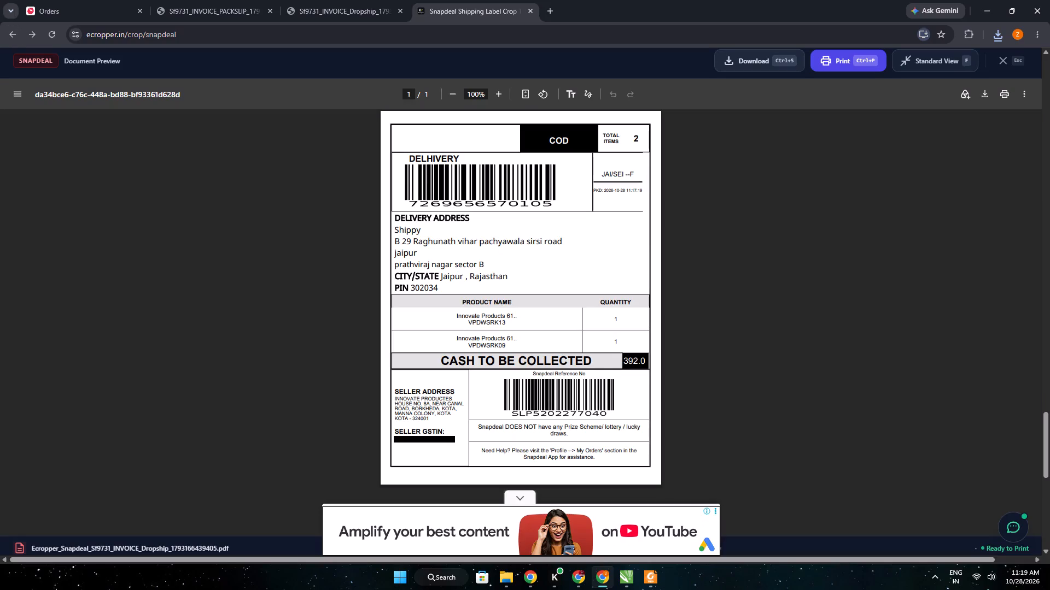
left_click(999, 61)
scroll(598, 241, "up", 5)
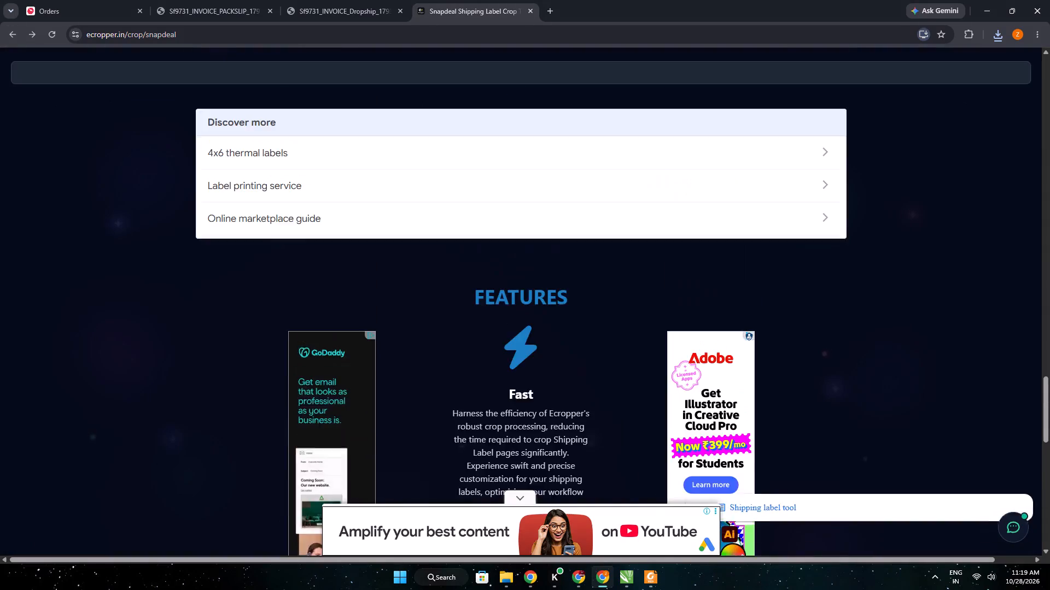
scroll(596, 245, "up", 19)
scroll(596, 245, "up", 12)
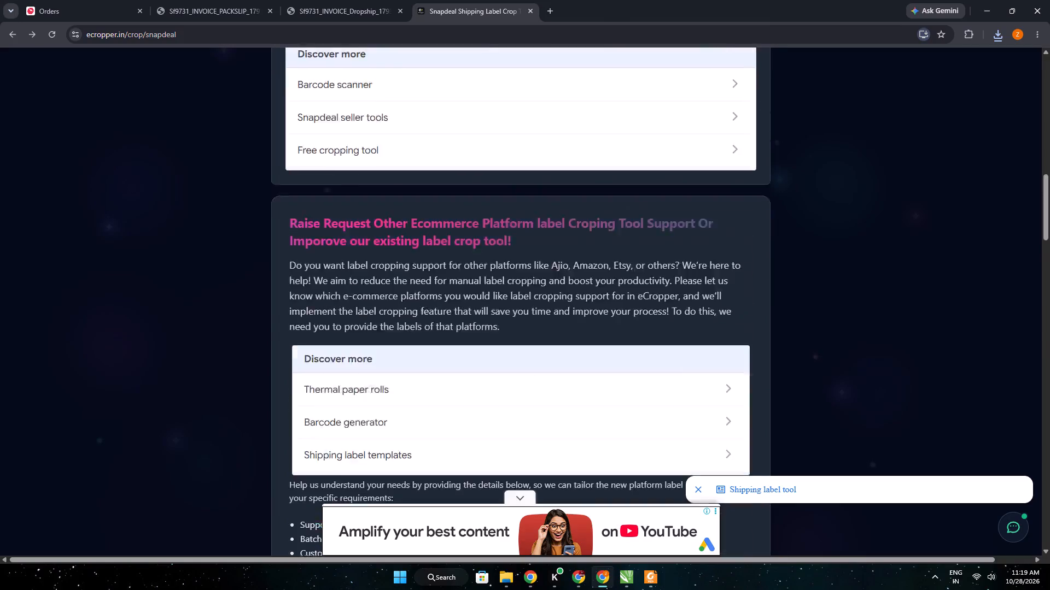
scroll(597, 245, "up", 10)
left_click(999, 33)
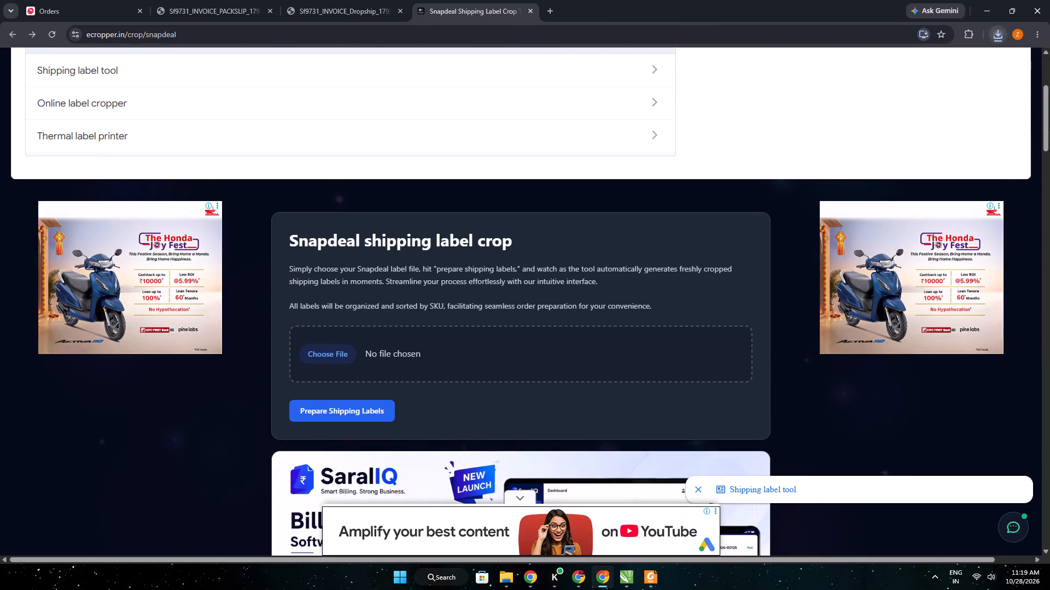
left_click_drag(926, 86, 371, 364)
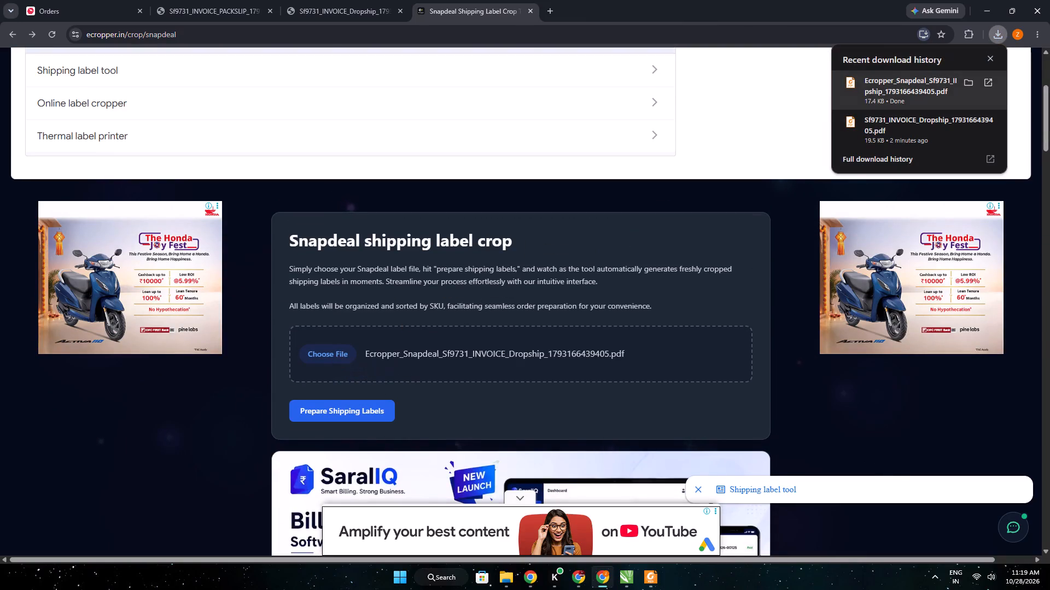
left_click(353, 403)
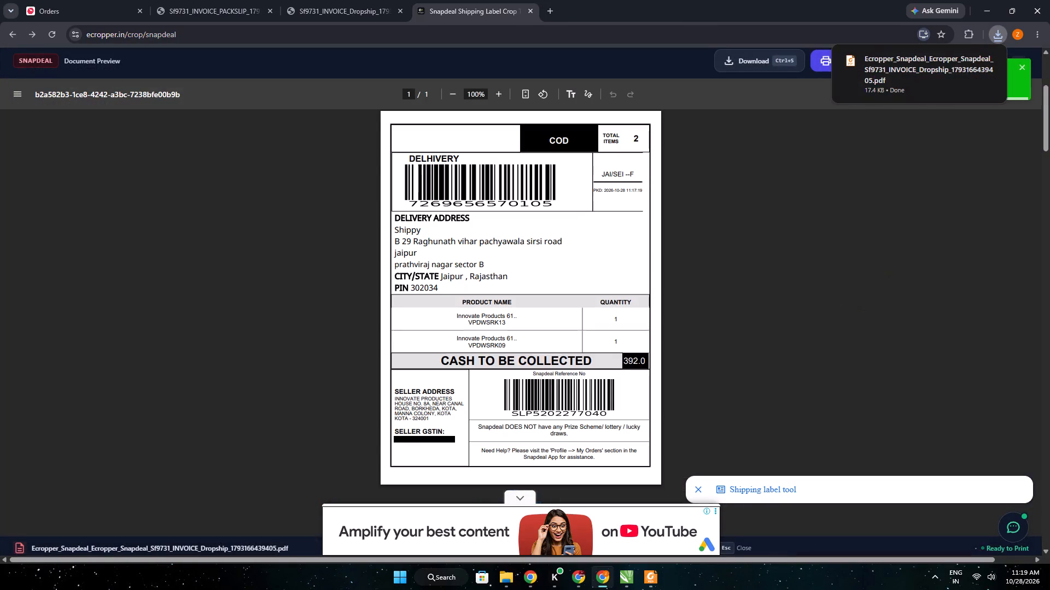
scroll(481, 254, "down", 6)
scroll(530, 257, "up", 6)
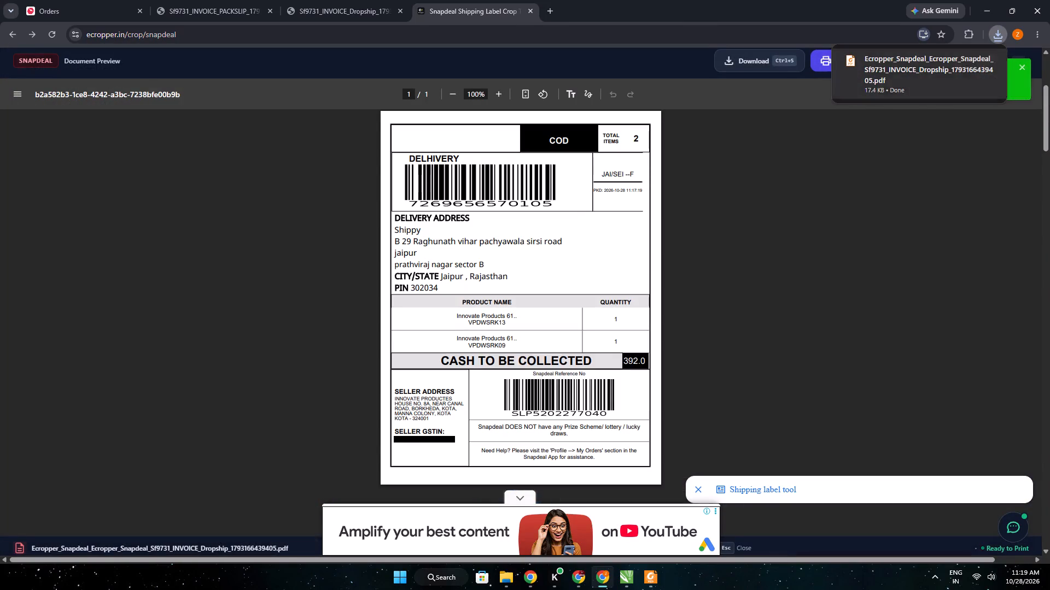
Return to the ecropper search results, reopen the Snapdeal cropping page and check the recent downloads for the packing slip file.
left_click(17, 34)
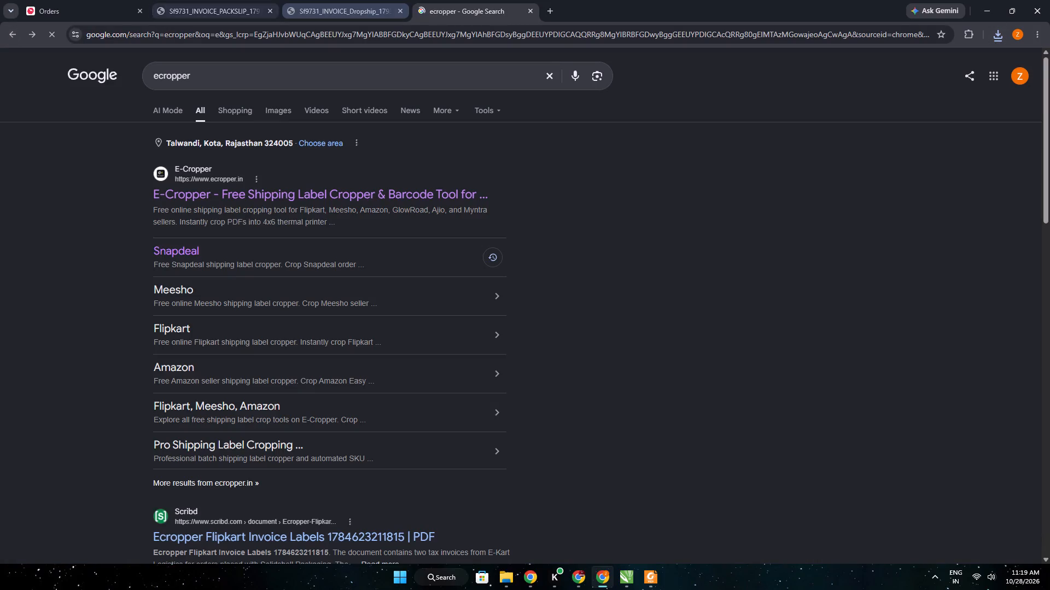
left_click(182, 253)
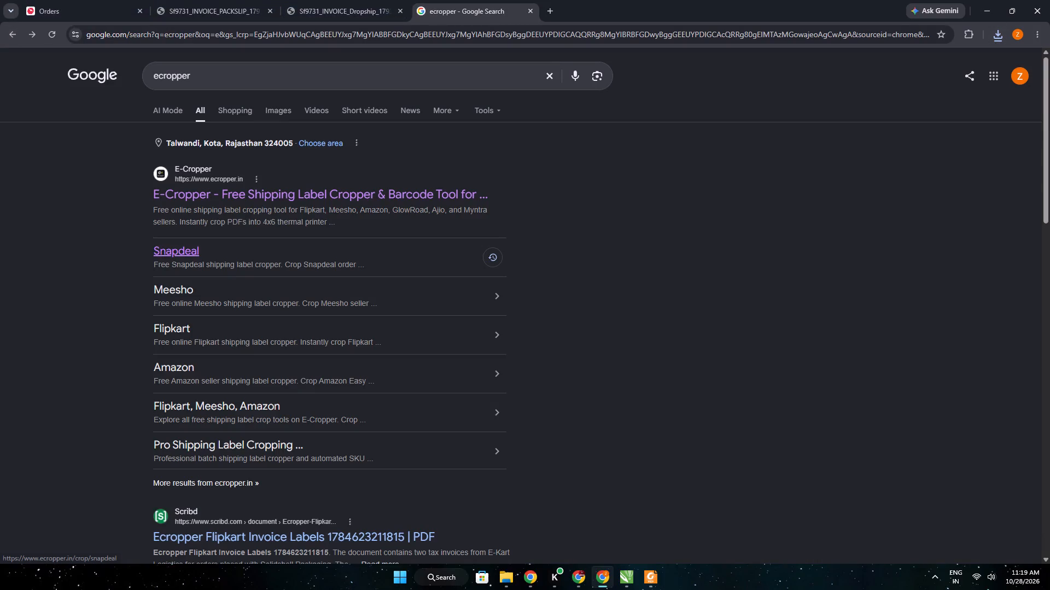
left_click(998, 38)
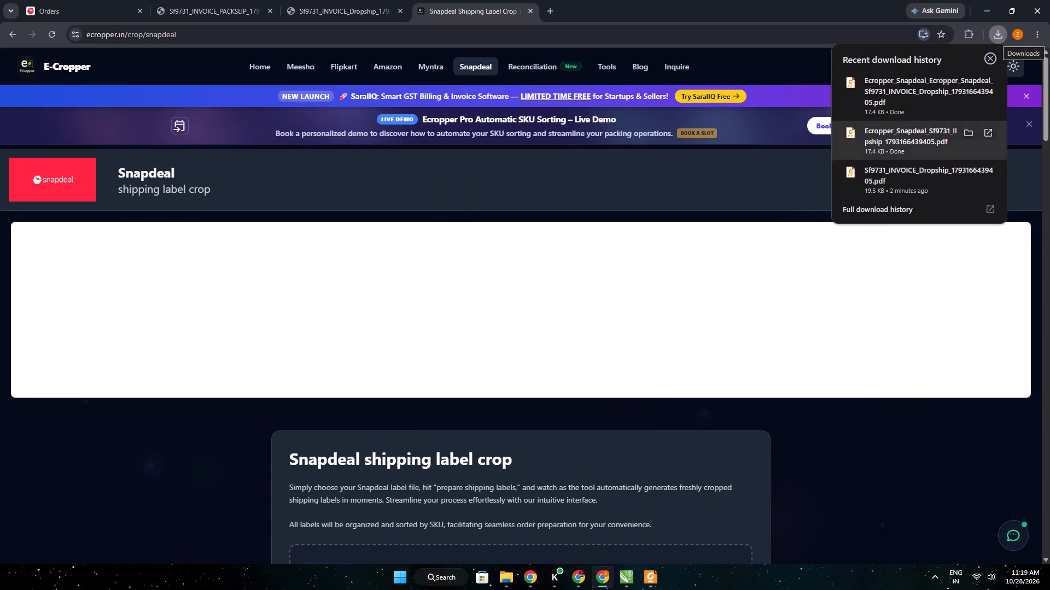
scroll(907, 170, "down", 2)
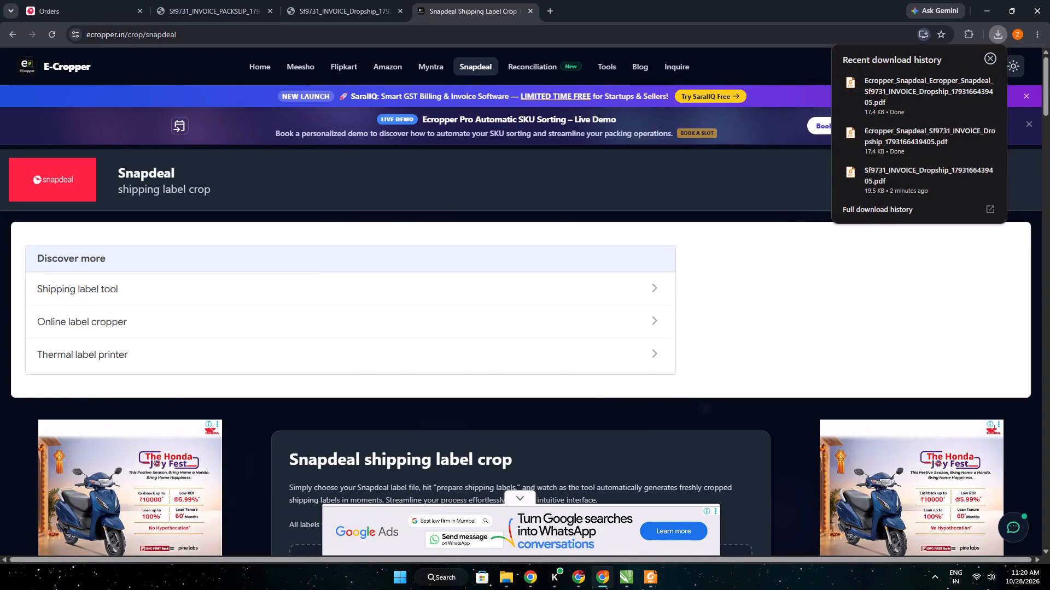
left_click(65, 0)
left_click(224, 0)
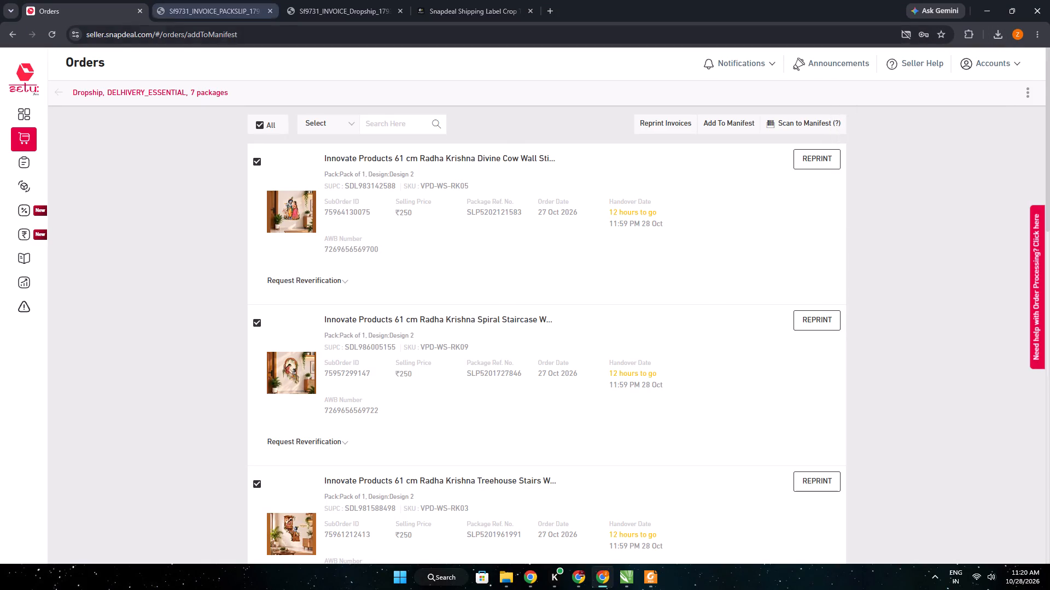
left_click(993, 67)
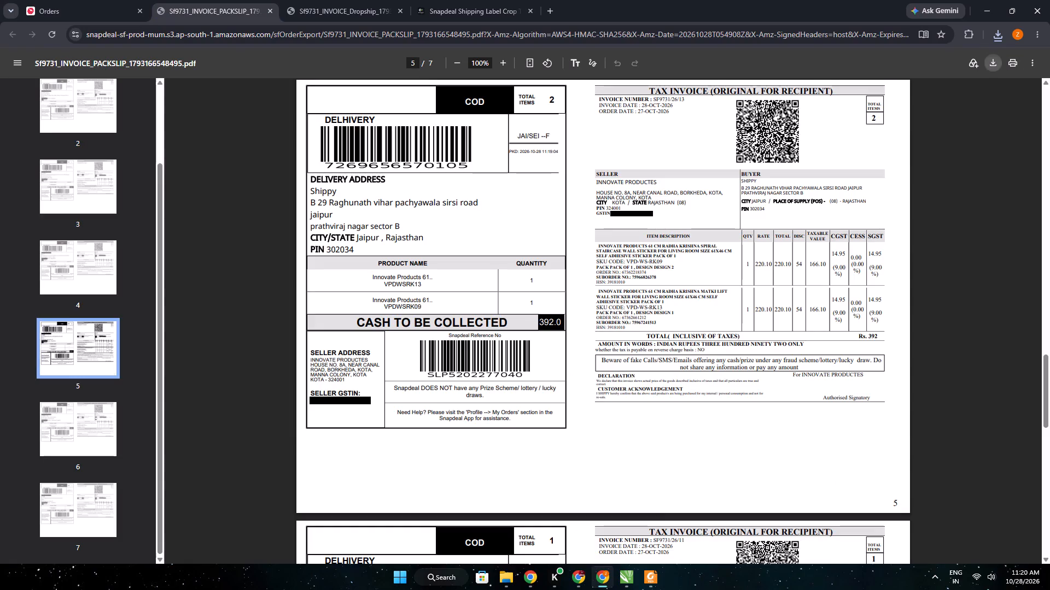
left_click(444, 276)
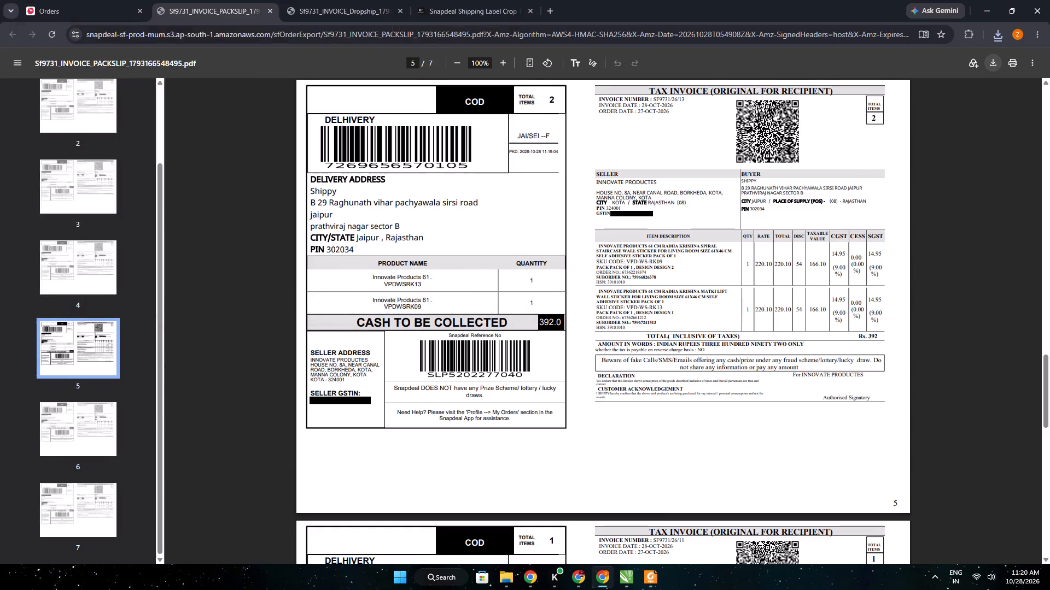
left_click(451, 7)
left_click(1000, 39)
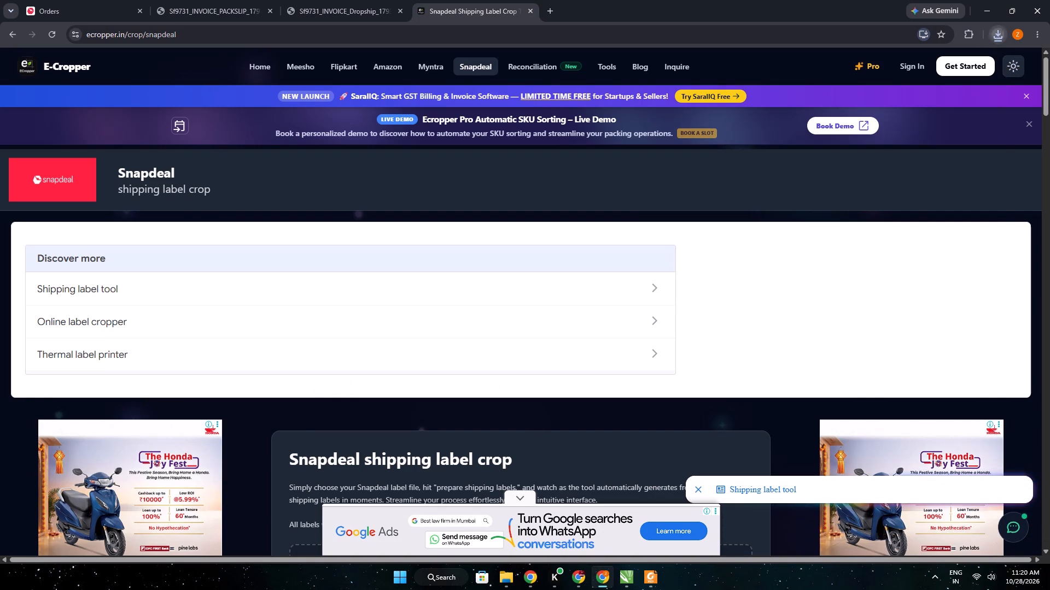
left_click_drag(908, 90, 485, 459)
scroll(510, 358, "down", 4)
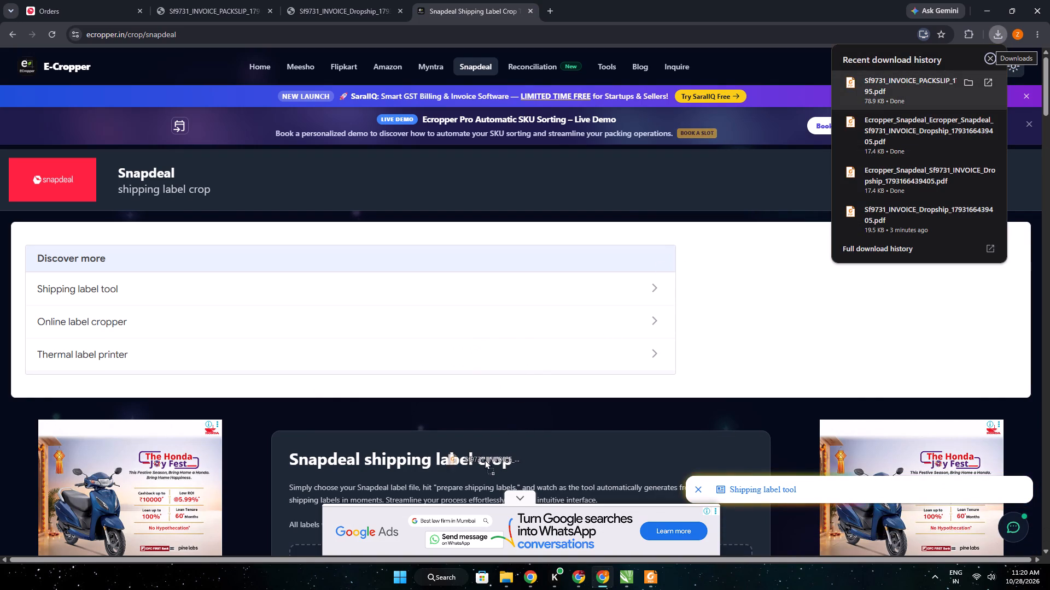
left_click_drag(485, 459, 900, 93)
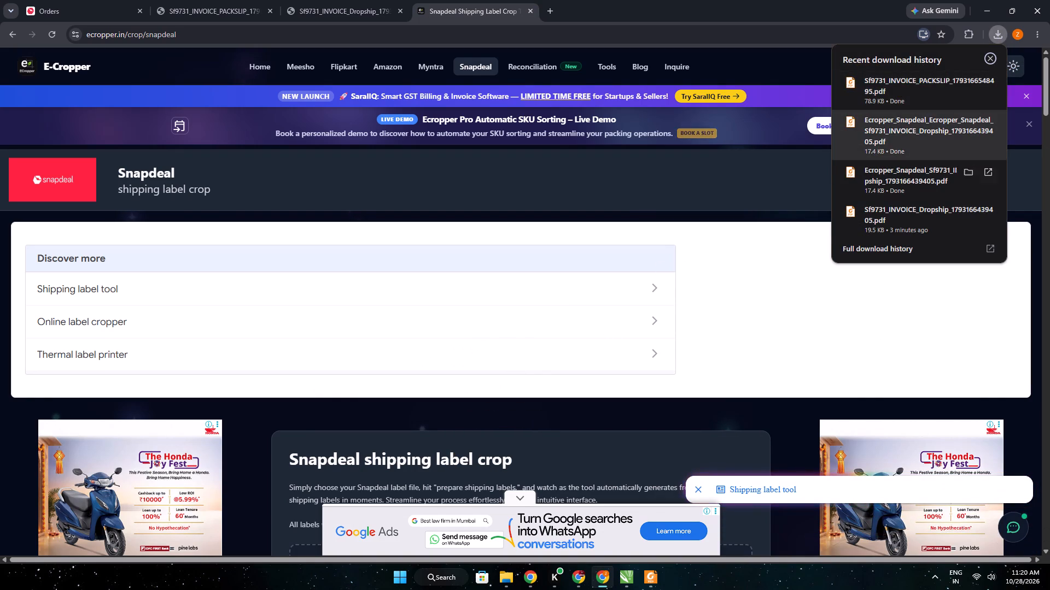
scroll(519, 326, "up", 2)
scroll(507, 344, "down", 1)
scroll(507, 344, "up", 2)
scroll(507, 344, "down", 5)
left_click_drag(868, 88, 515, 309)
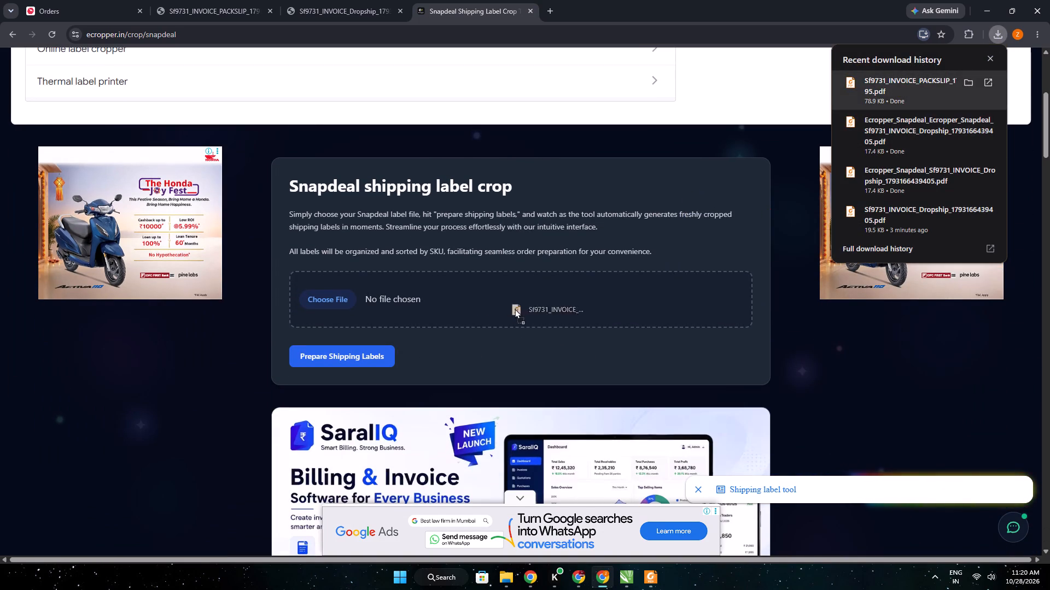
left_click_drag(515, 309, 498, 305)
left_click(302, 357)
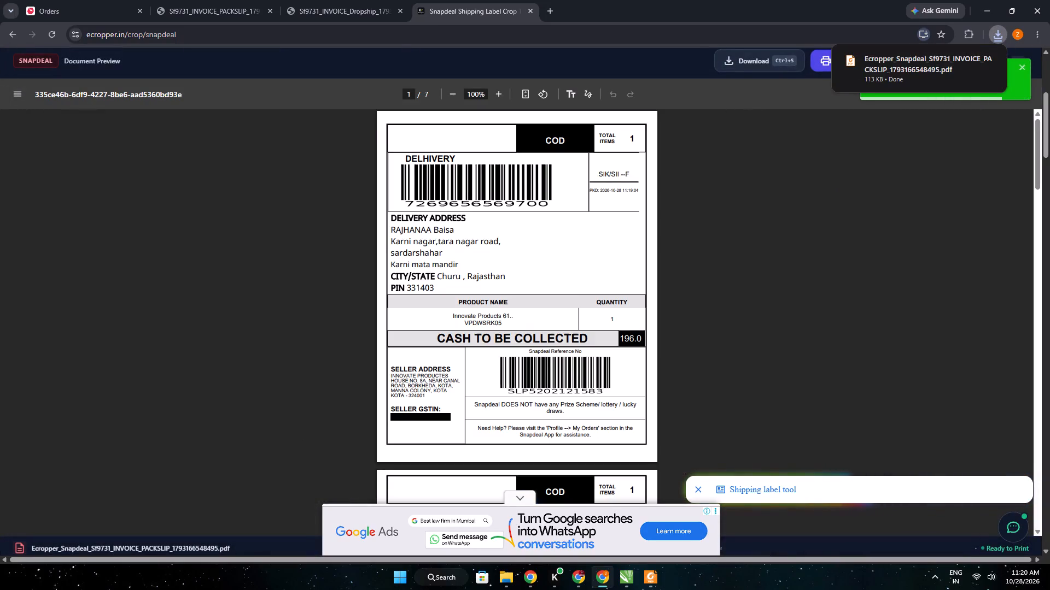
left_click(505, 580)
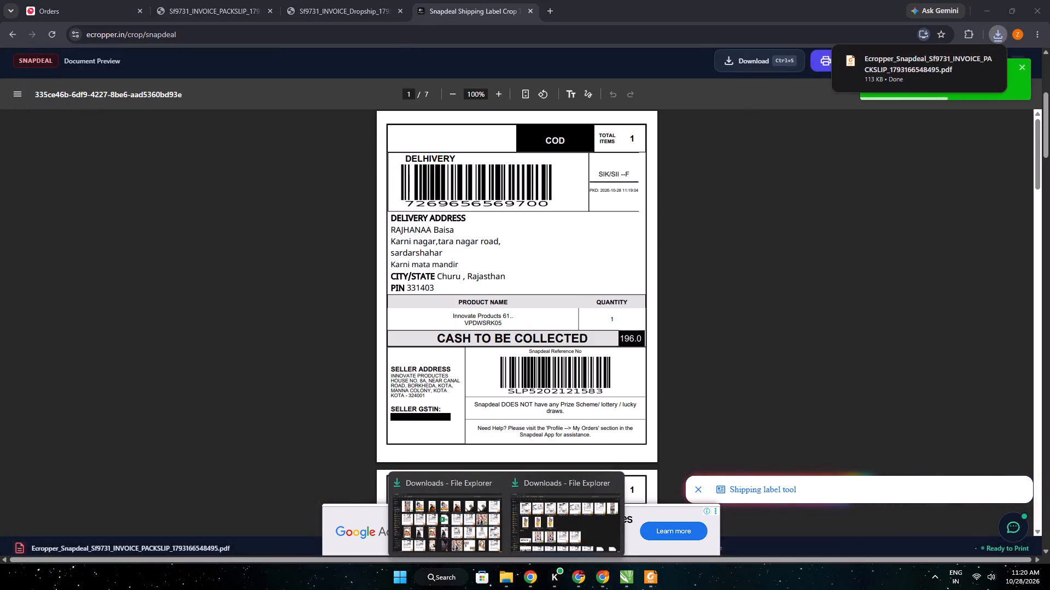
left_click(618, 486)
left_click(549, 515)
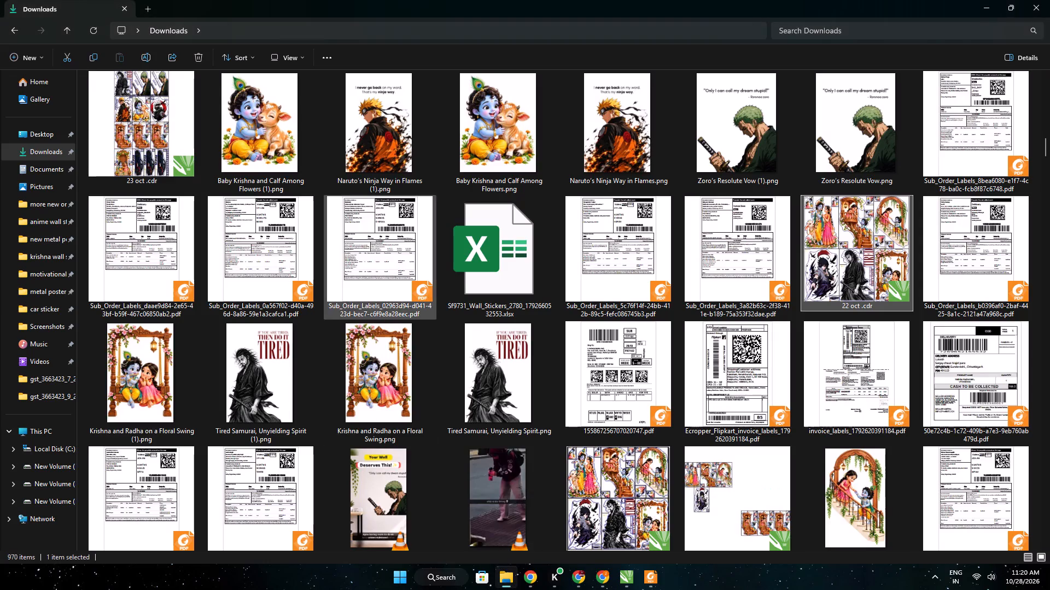
left_click(58, 150)
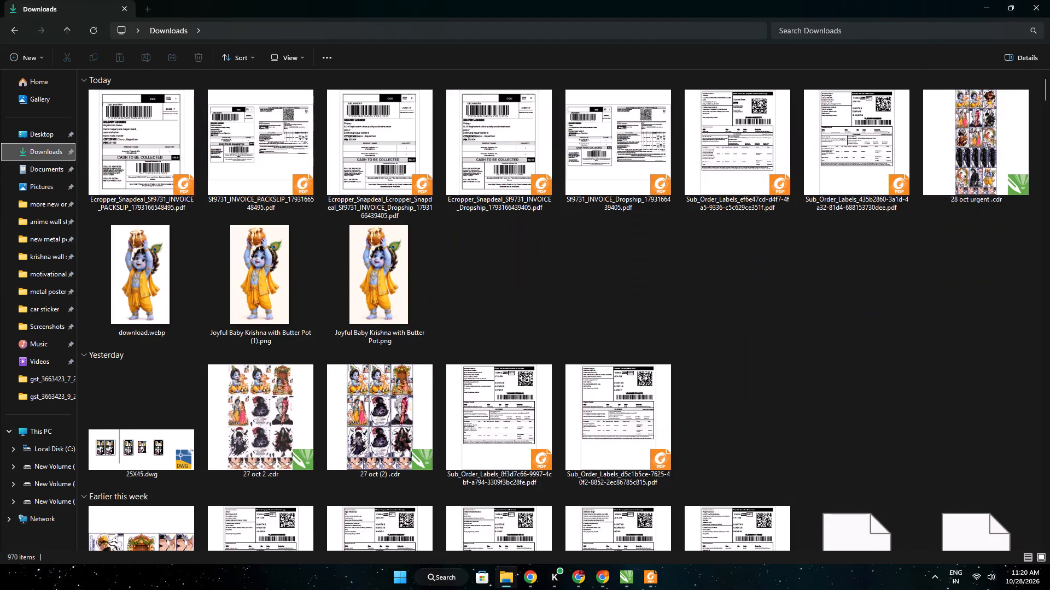
key("ctrl+r")
key("ctrl+r")
key("ctrl+r")
key("ctrl+r")
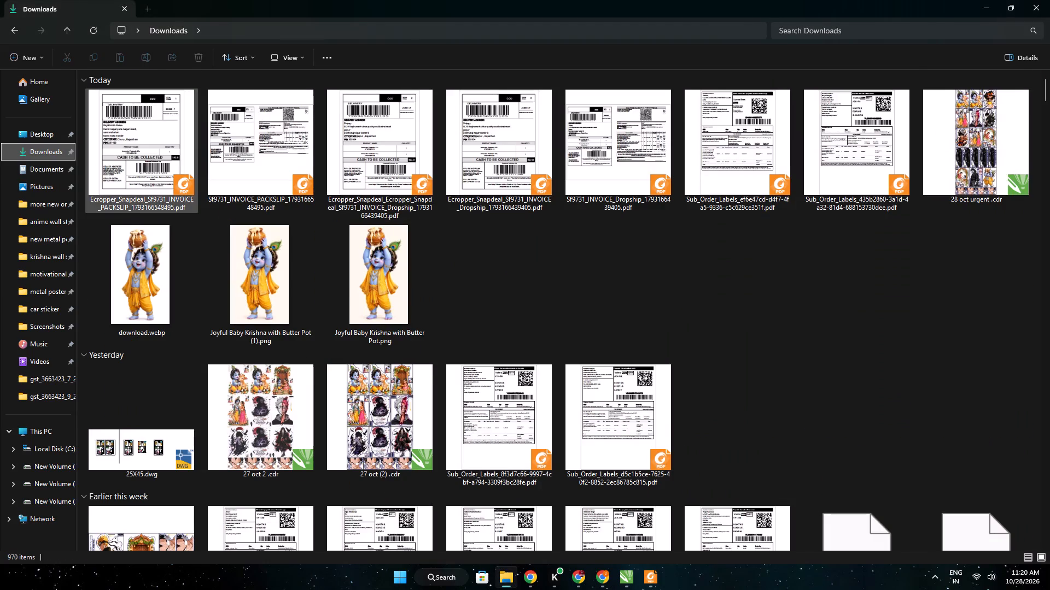
double_click(140, 187)
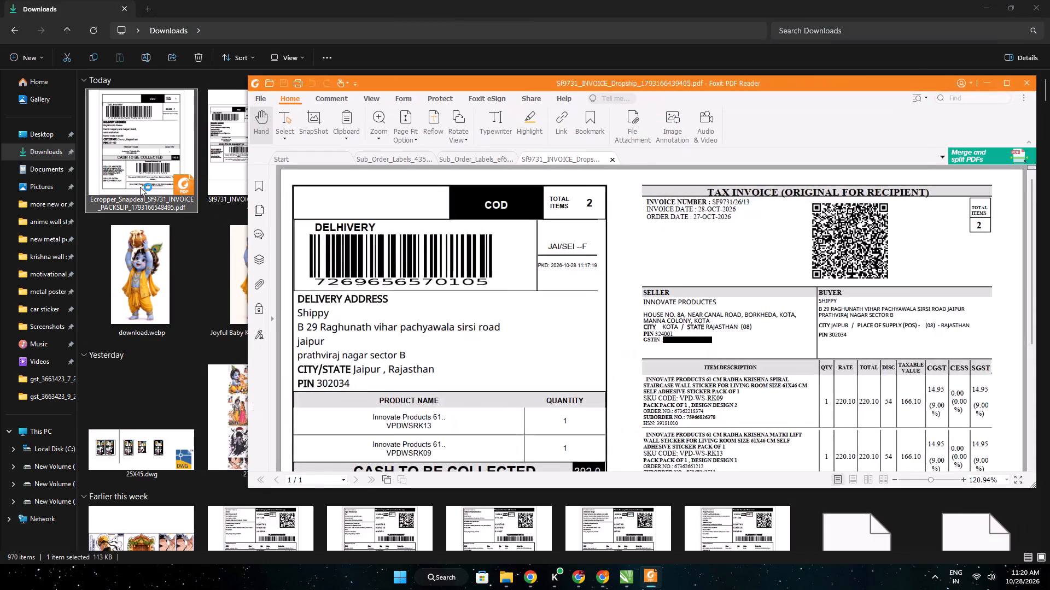
Check the cropped Snapdeal labels and print all pages of the PDF on the H30C-lite(1) printer, fitted to the printer margins.
scroll(450, 309, "down", 4, "ctrl")
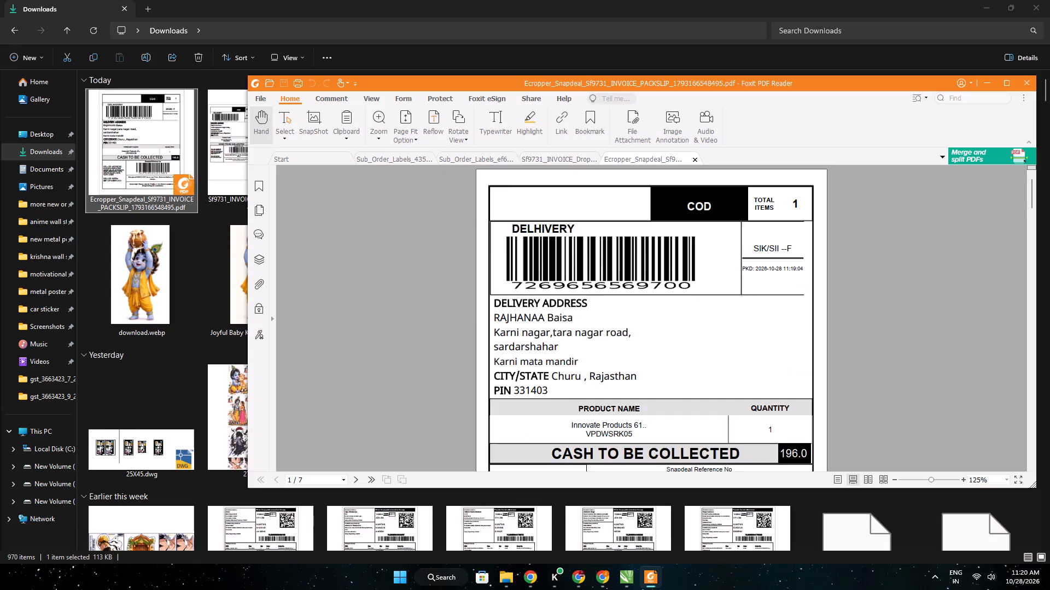
scroll(484, 314, "down", 20)
scroll(484, 314, "down", 16)
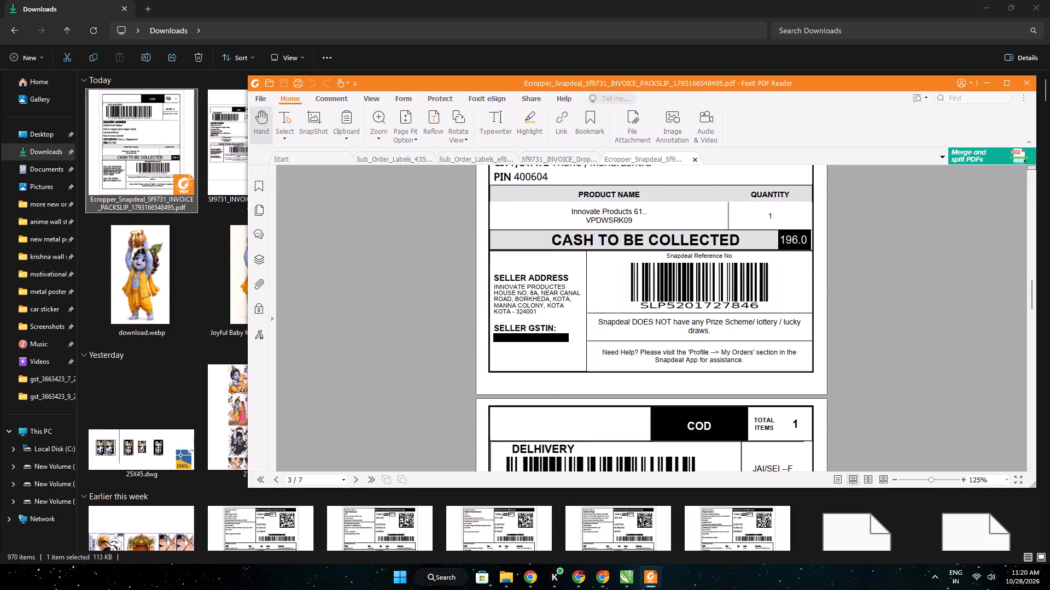
scroll(485, 314, "down", 20)
scroll(485, 314, "down", 20)
scroll(485, 314, "down", 1)
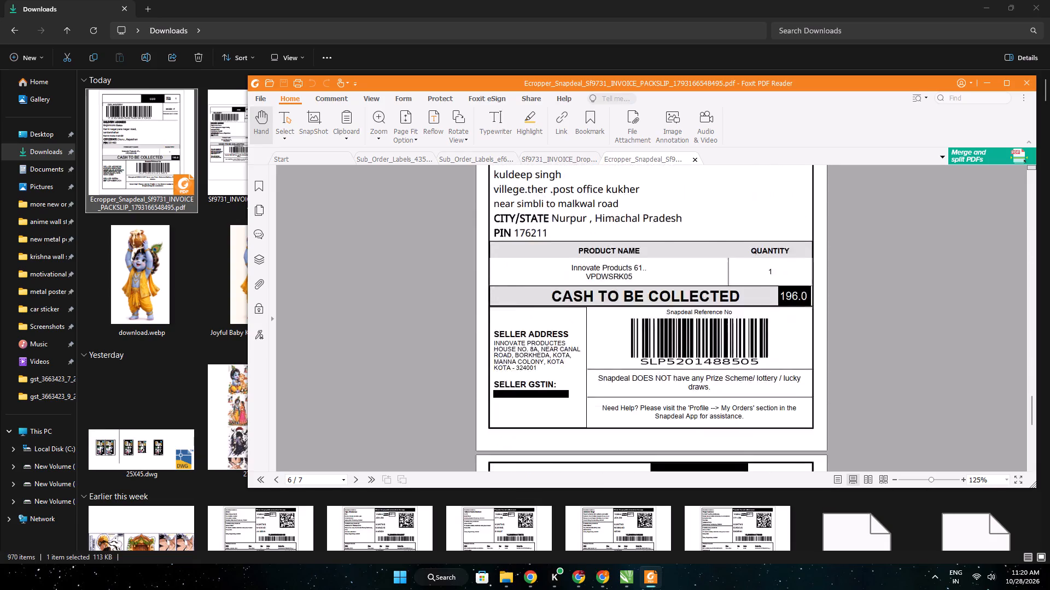
scroll(485, 314, "down", 20)
scroll(485, 314, "down", 2)
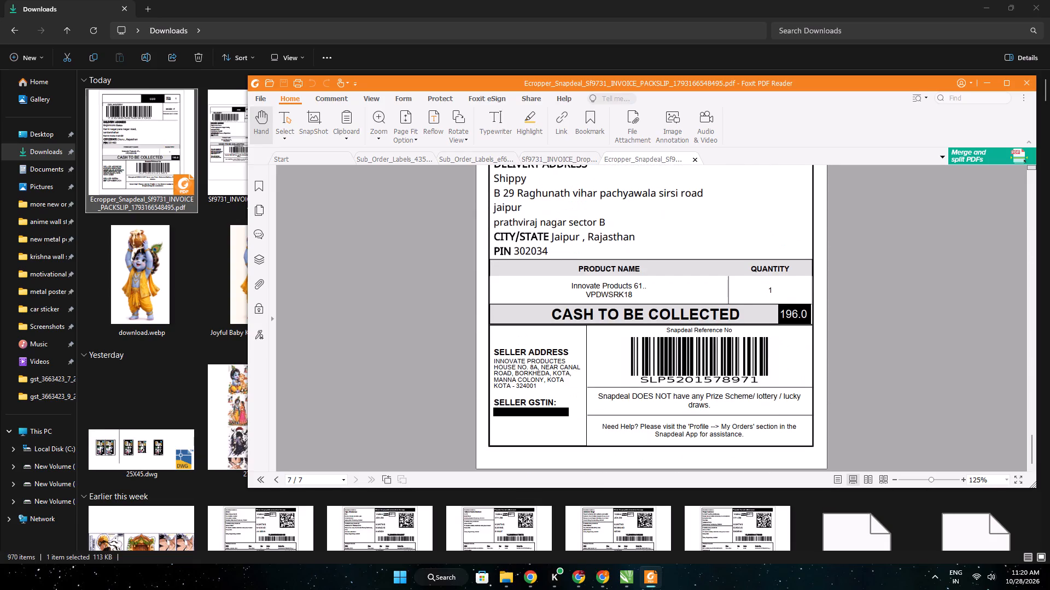
scroll(485, 314, "up", 20)
scroll(485, 314, "up", 12)
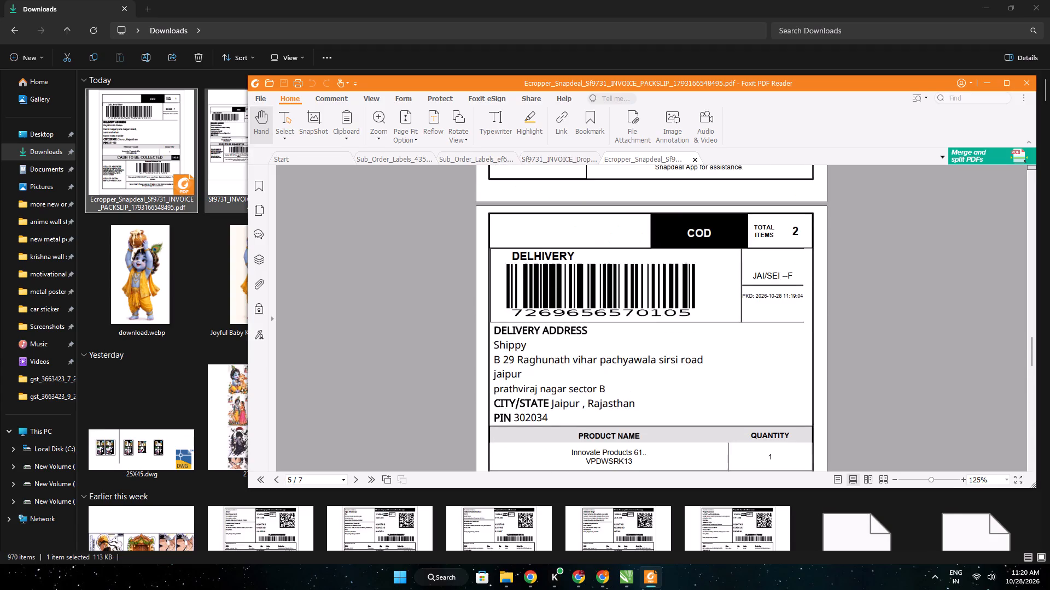
left_click(292, 83)
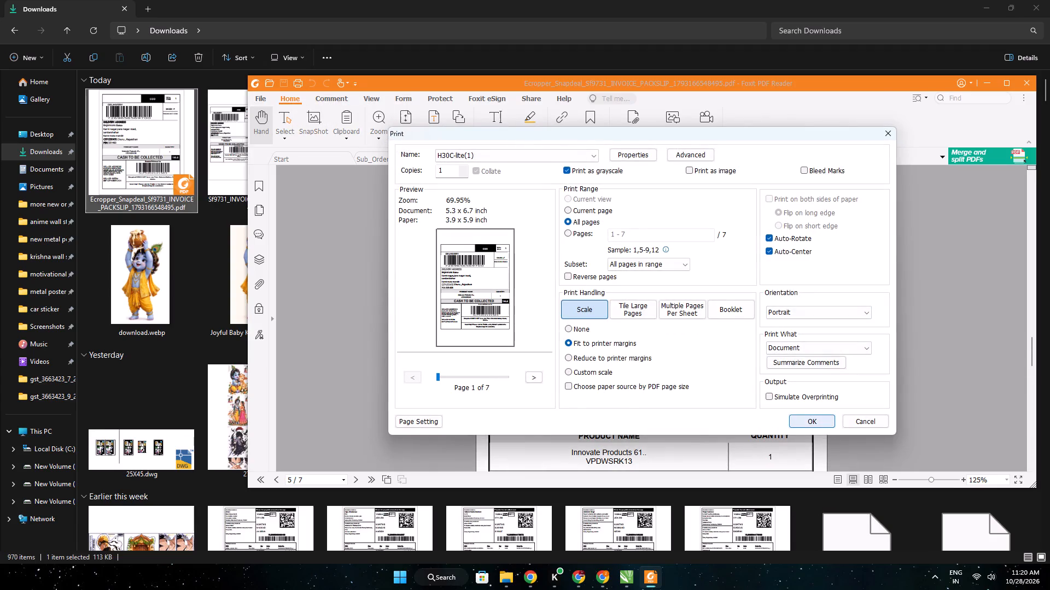
left_click(820, 424)
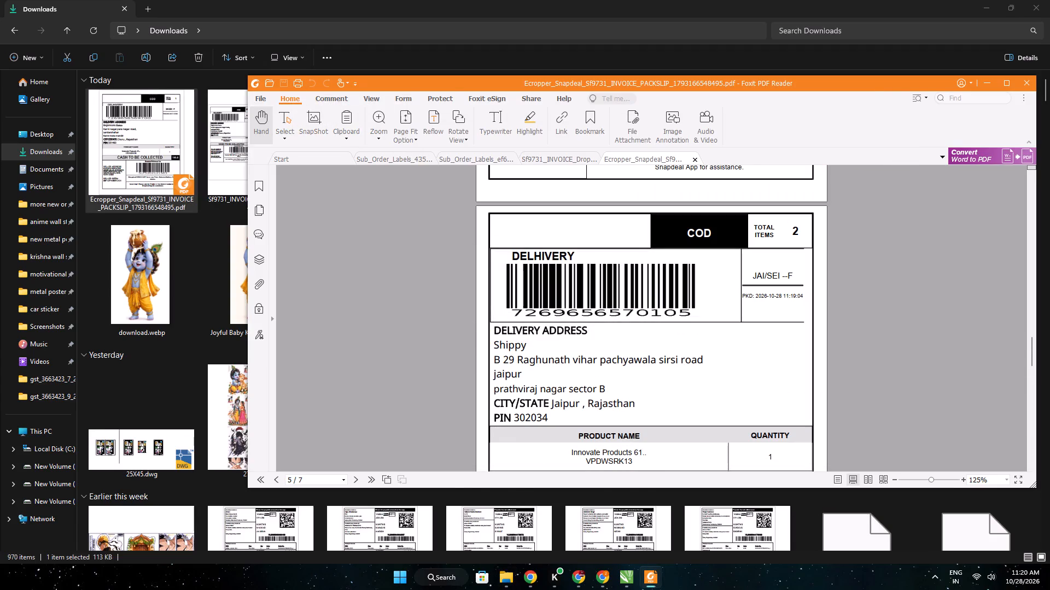
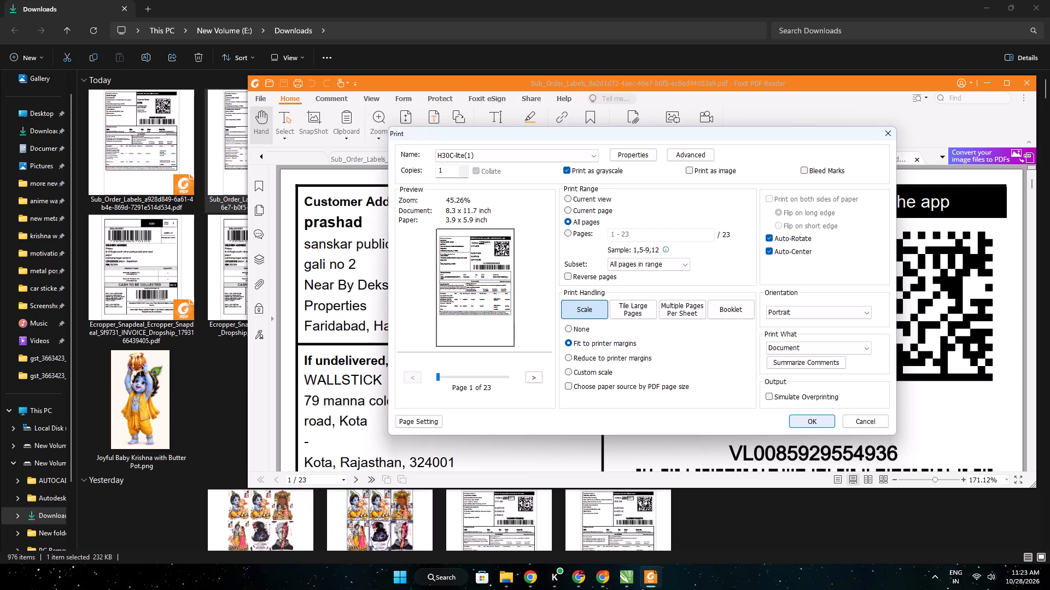
Print all pages of the open Sub_Order_Labels PDF on the H30C-lite(1) printer, in grayscale and fitted to the printer margins.
left_click(798, 421)
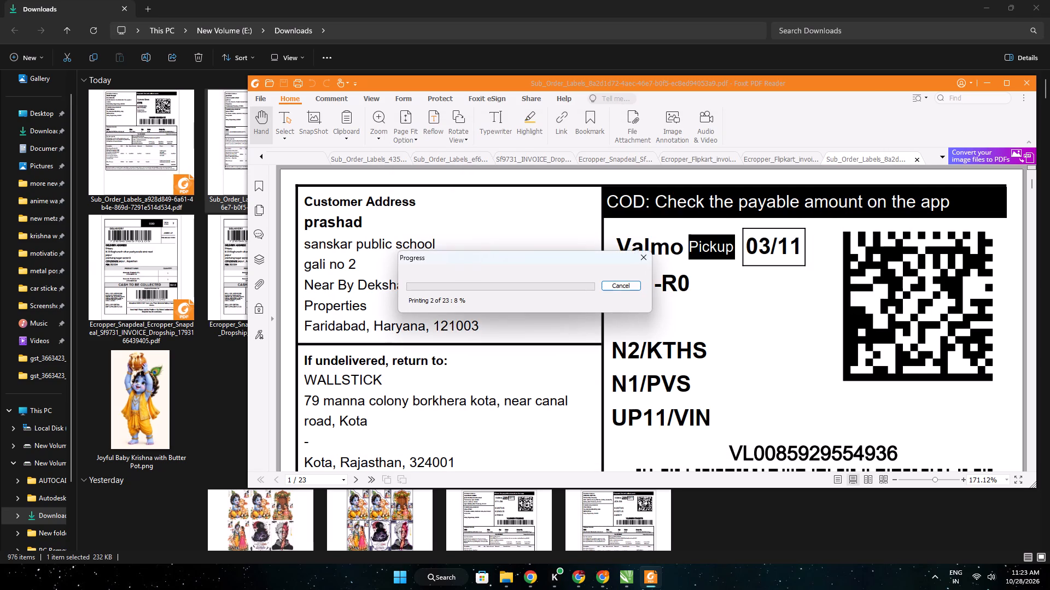
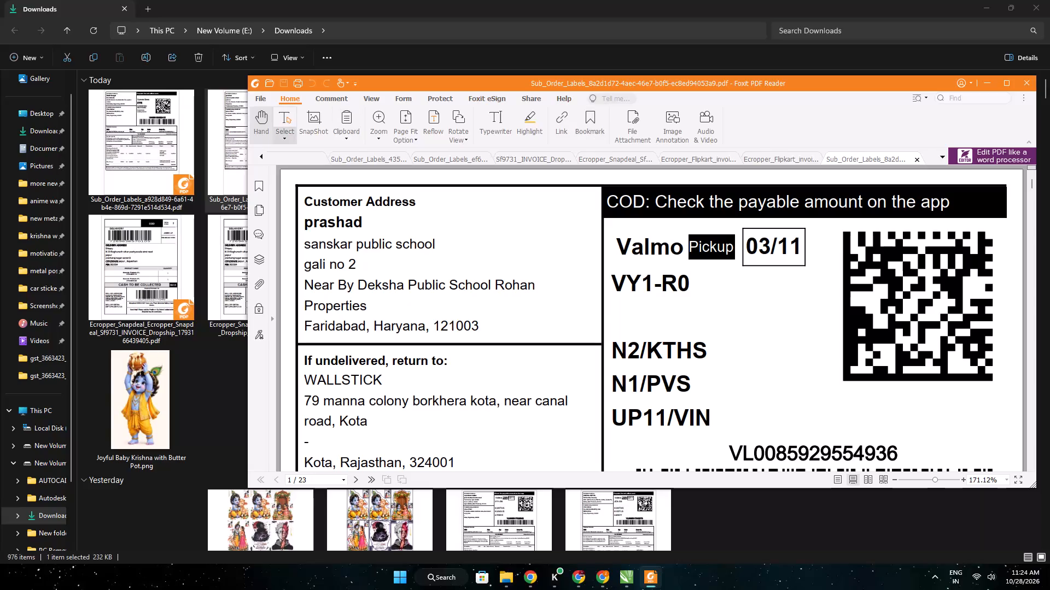
Open the first Sub_Order_Labels PDF in Downloads and print all pages on the H30C-lite(1) printer, in grayscale and fitted to the printer margins.
double_click(170, 154)
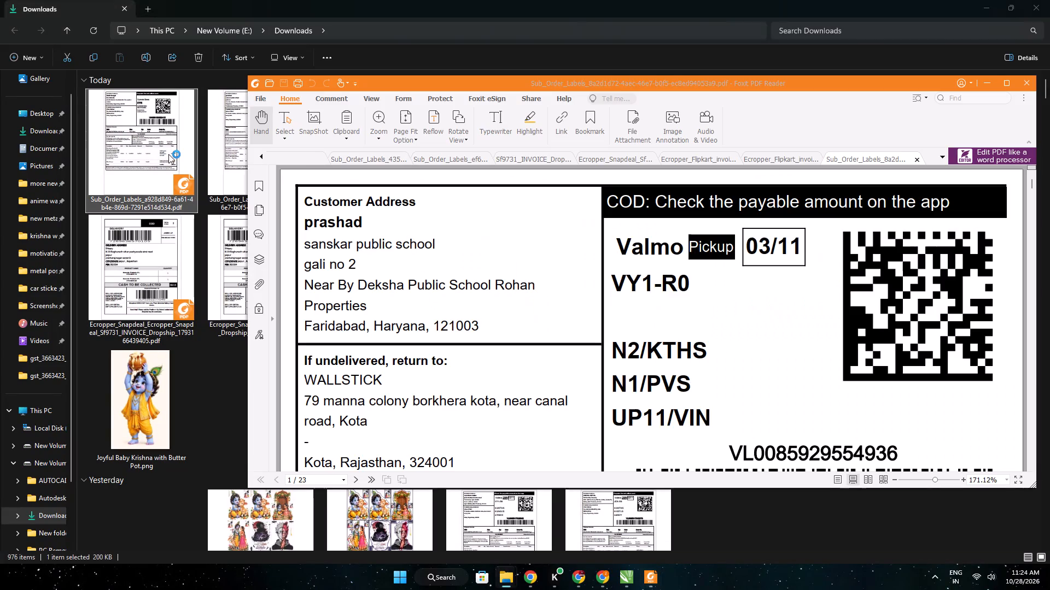
left_click(297, 84)
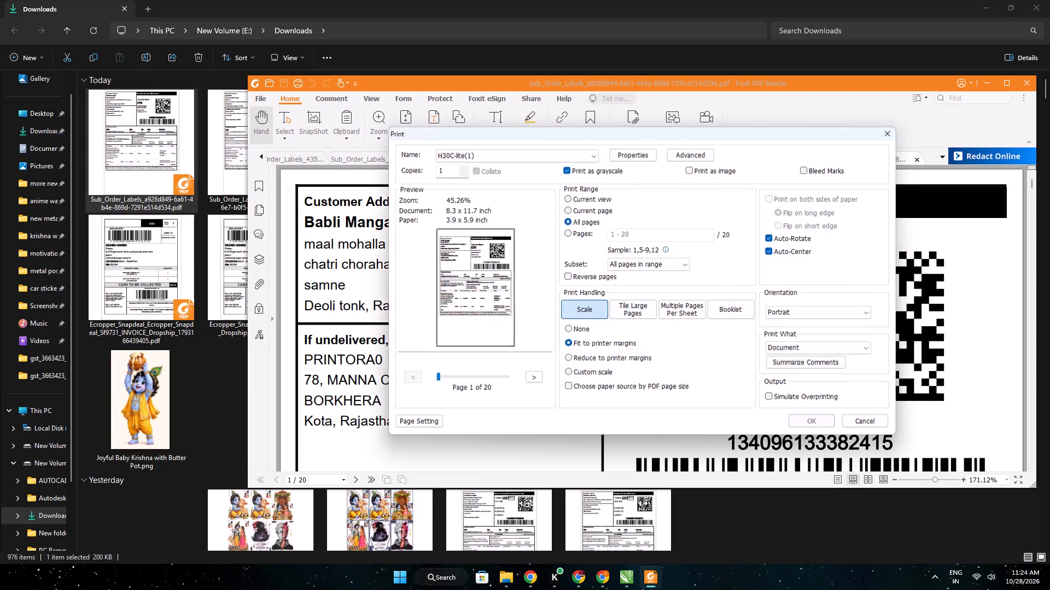
left_click(804, 422)
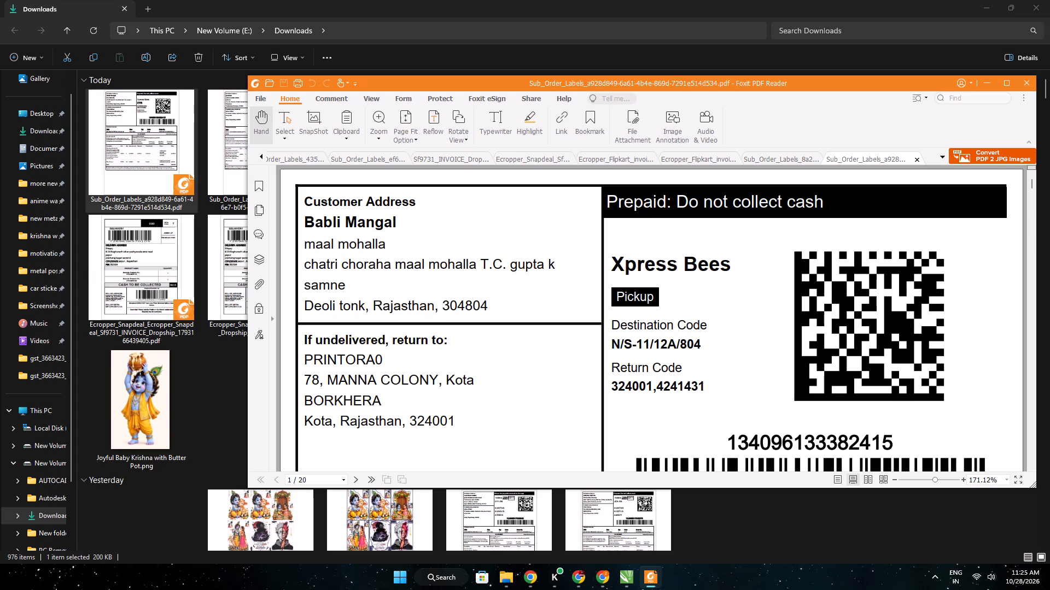
Switch to the Snapdeal orders page in Chrome and add all 7 selected DELHIVERY_ESSENTIAL packages to the manifest.
left_click(608, 569)
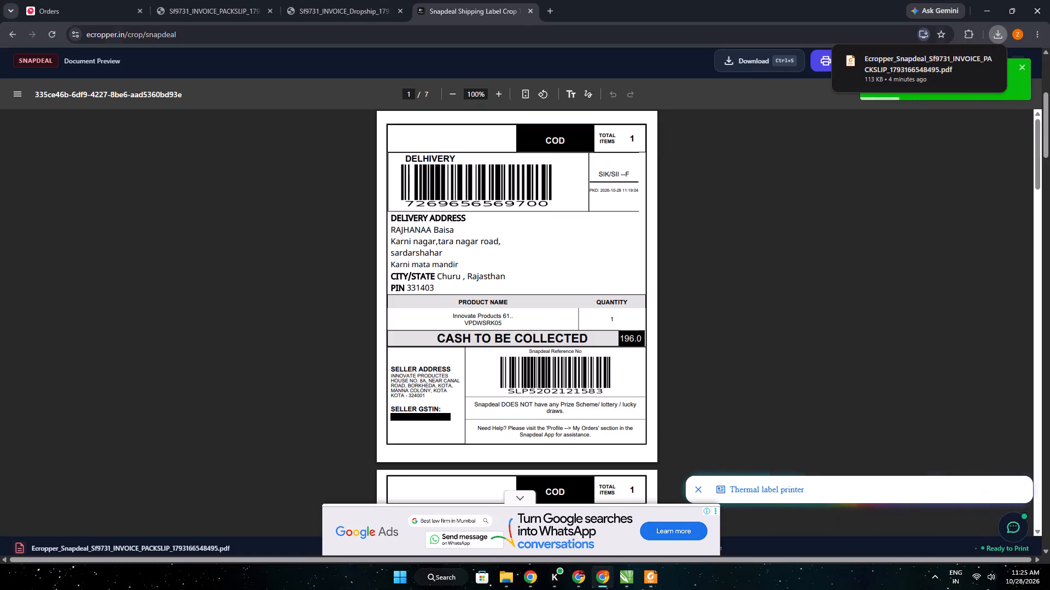
left_click(114, 0)
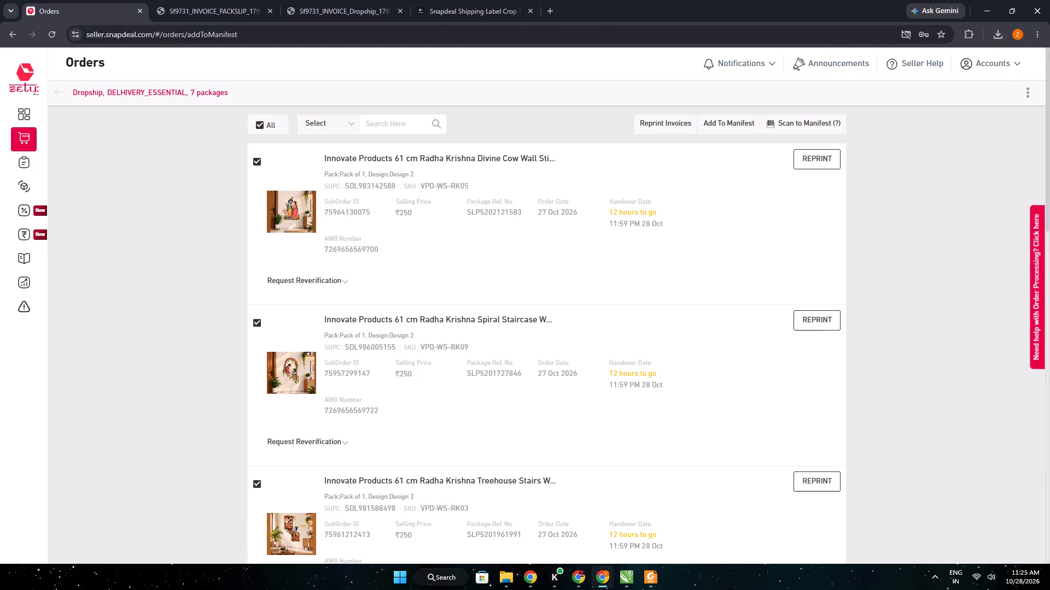
left_click(744, 126)
left_click(613, 341)
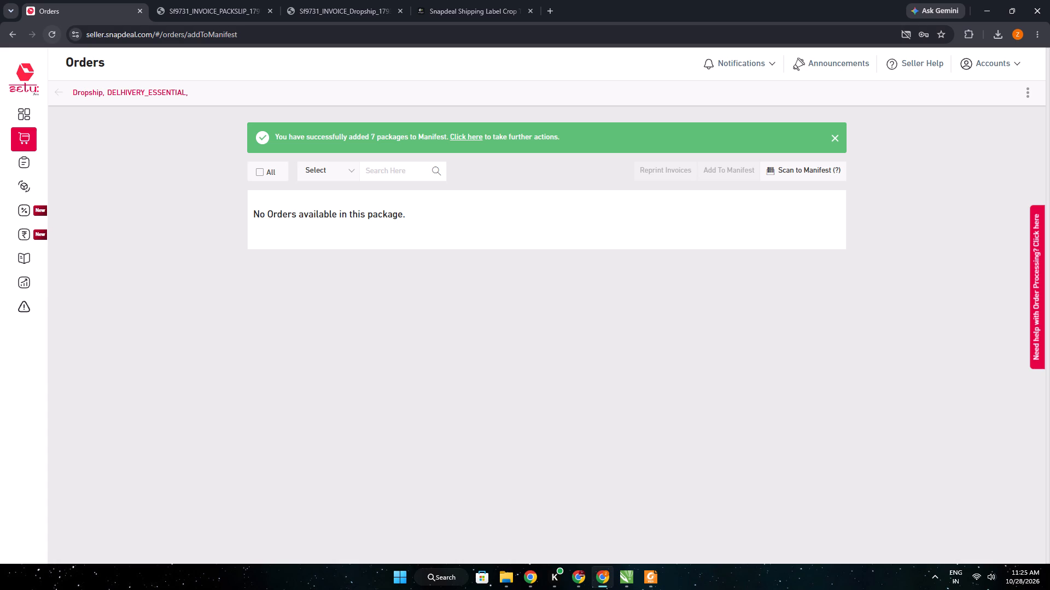
Open the packed ATS_DELIVERY package list, select all its orders and add them to the manifest.
left_click(46, 33)
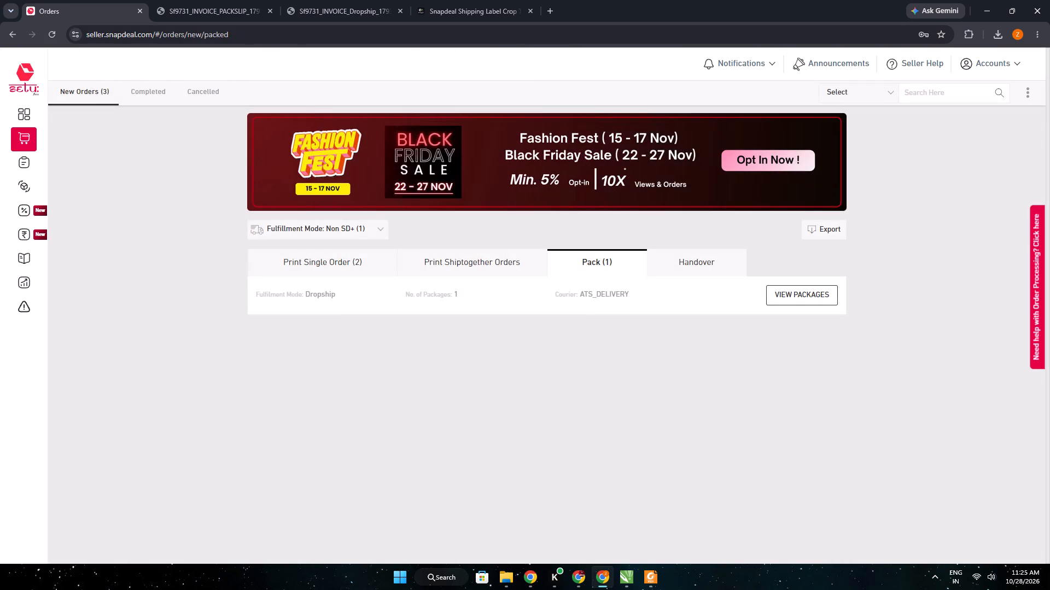
left_click(777, 307)
left_click(779, 297)
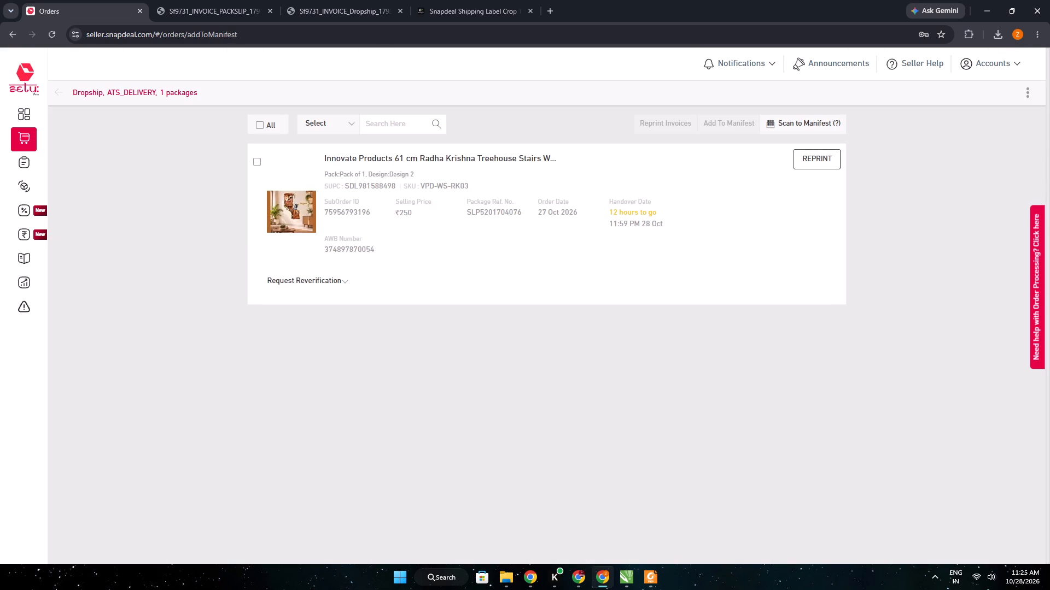
left_click(258, 125)
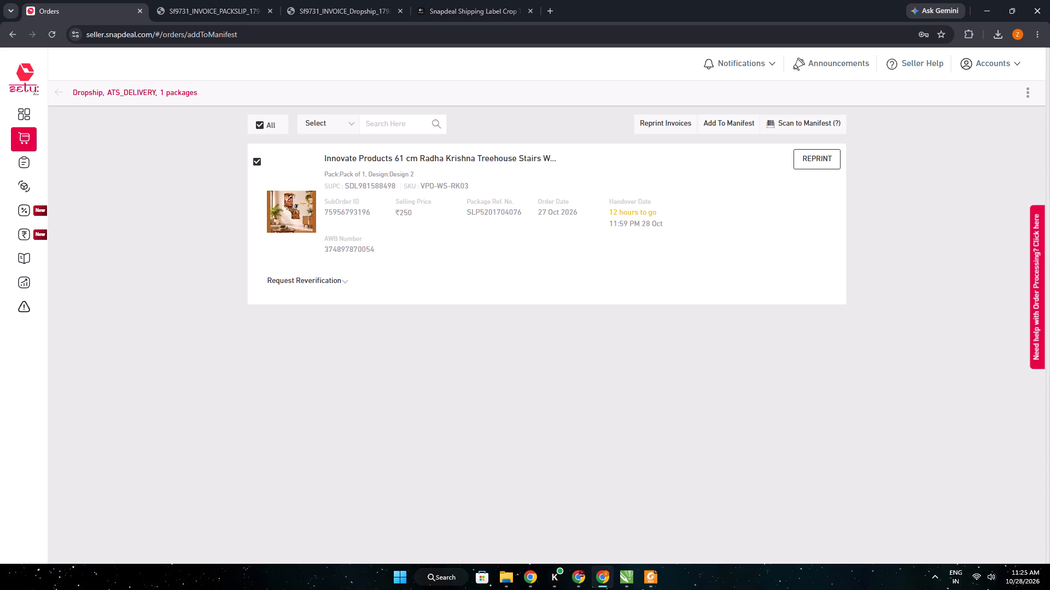
left_click(724, 128)
left_click(638, 340)
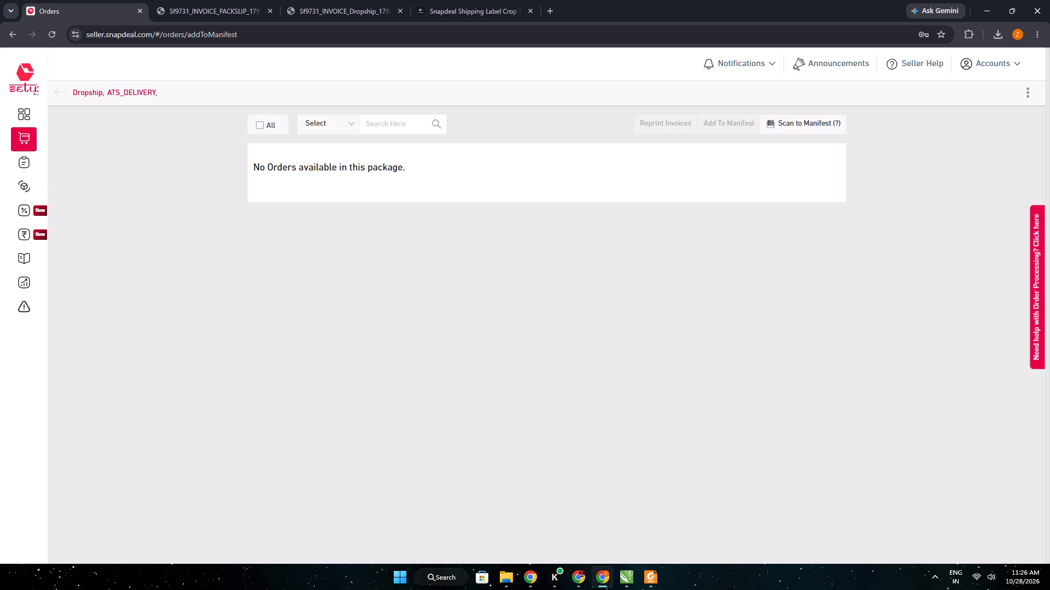
Return to the new orders and open the handover list with the manifests created for both couriers.
left_click(63, 96)
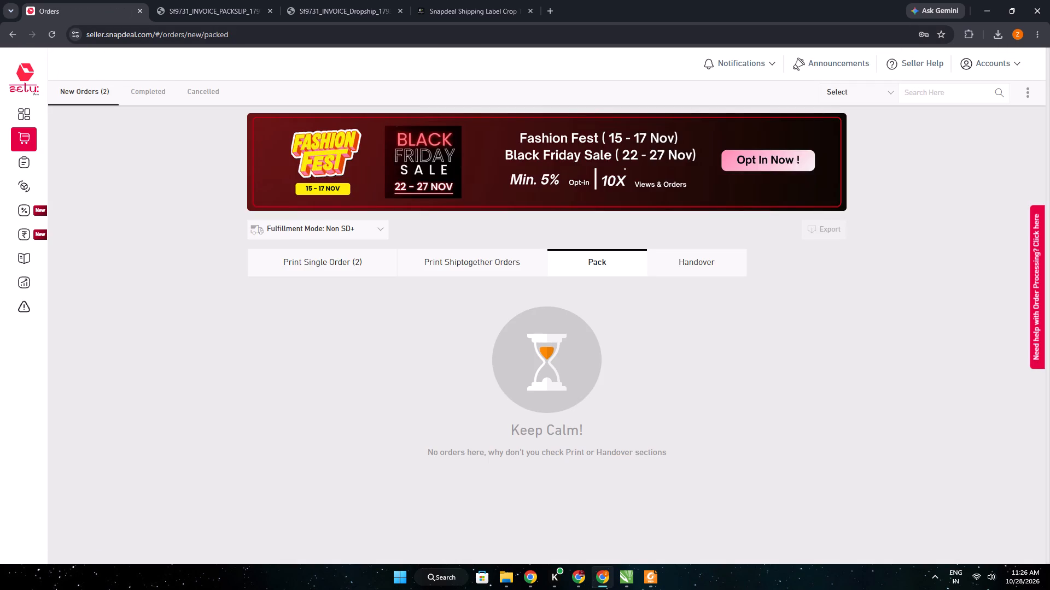
left_click(689, 256)
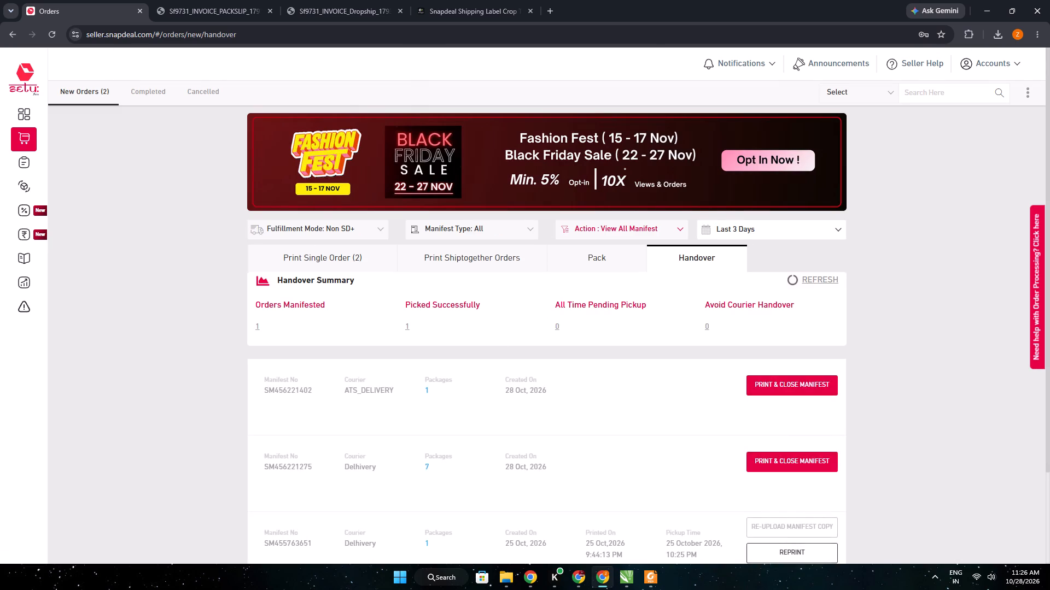
scroll(629, 306, "down", 2)
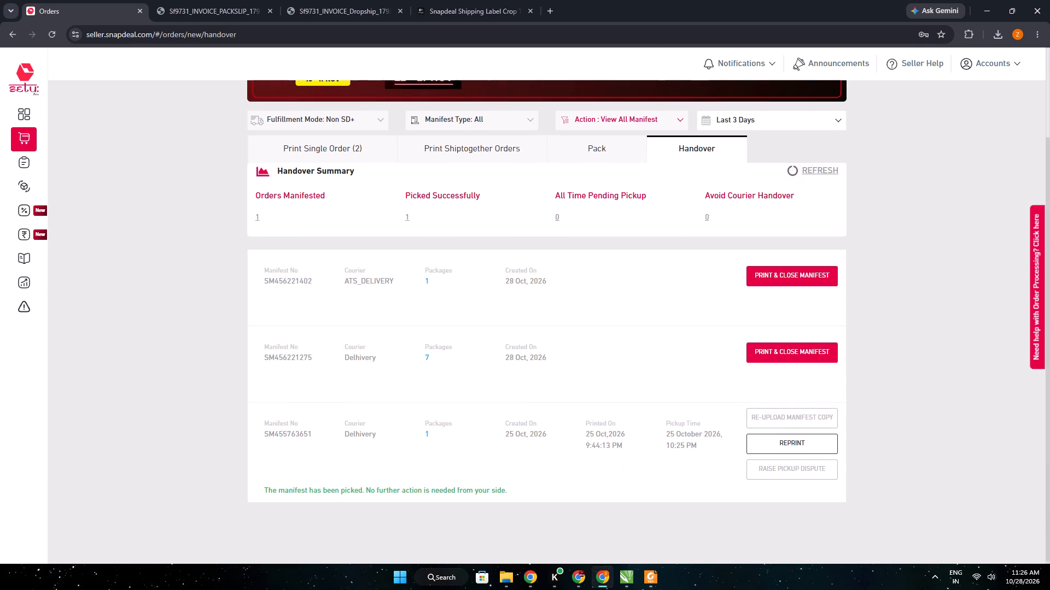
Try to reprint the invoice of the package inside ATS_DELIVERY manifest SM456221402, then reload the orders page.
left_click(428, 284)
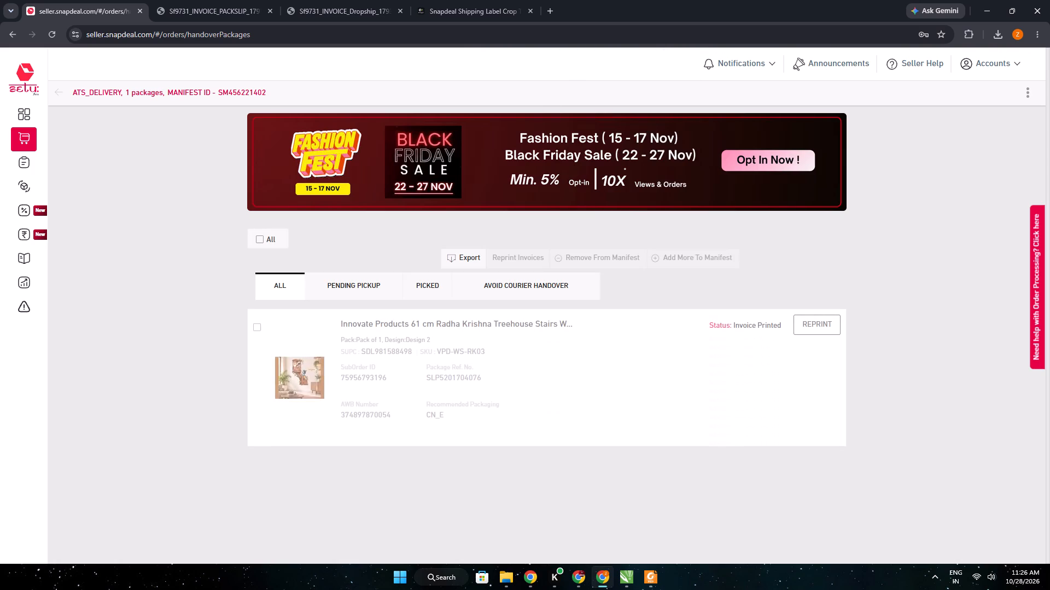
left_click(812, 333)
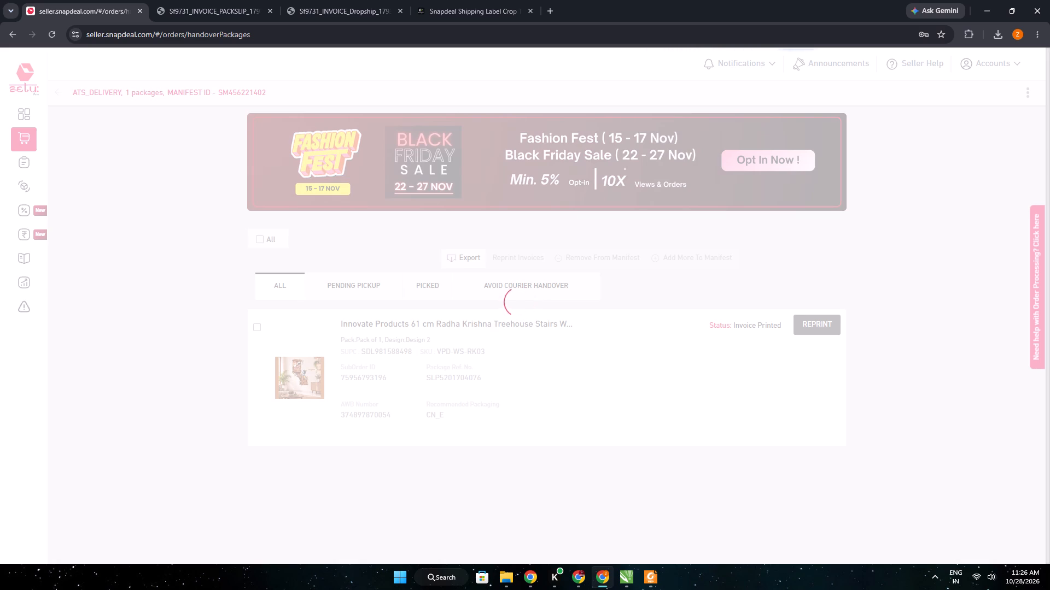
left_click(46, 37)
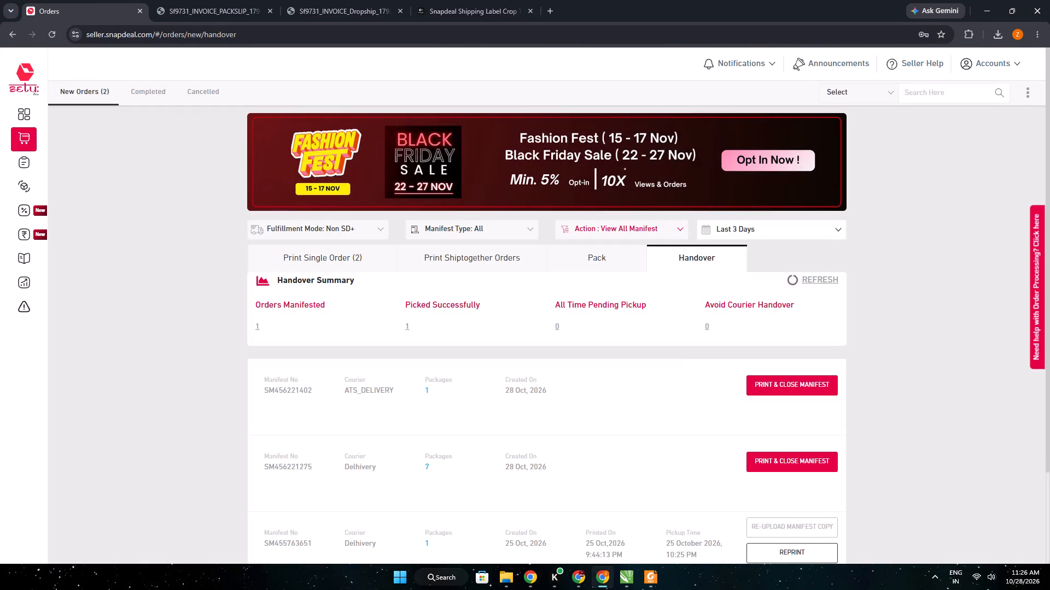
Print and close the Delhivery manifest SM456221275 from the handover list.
scroll(597, 368, "down", 2)
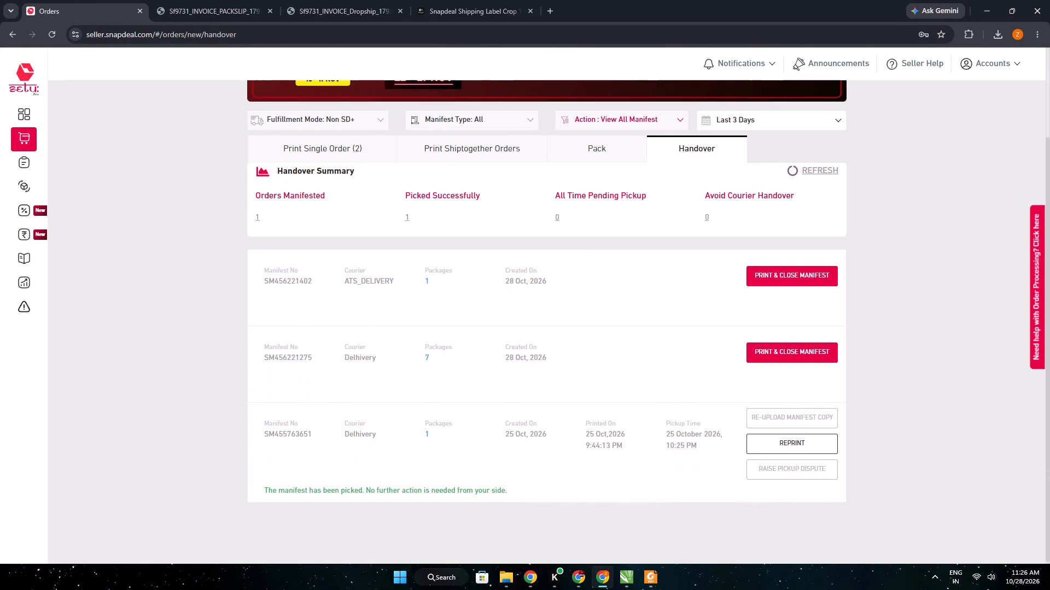
left_click(774, 350)
left_click(757, 353)
left_click(789, 277)
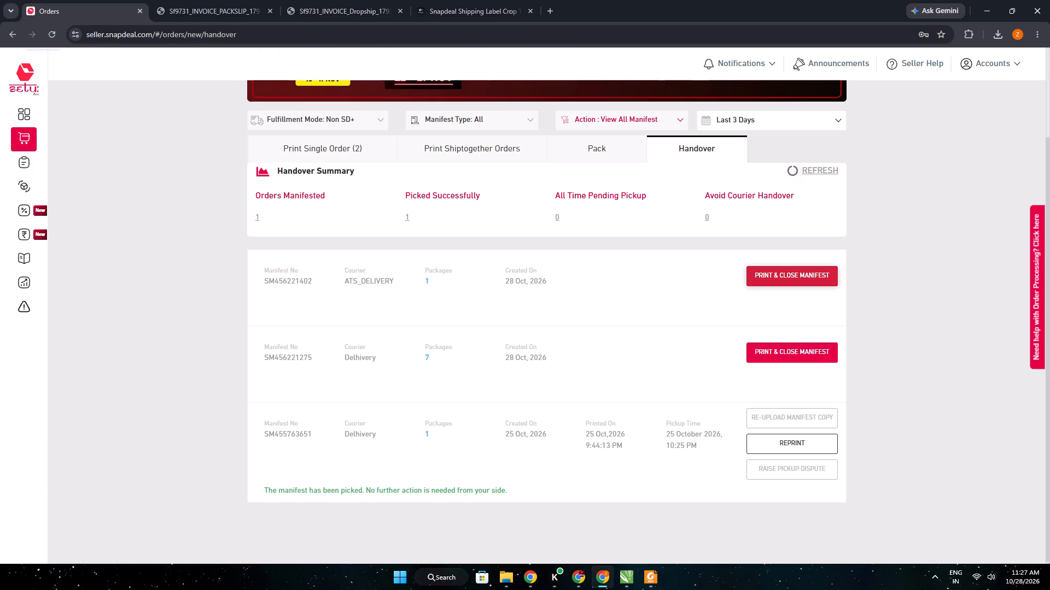
left_click(697, 270)
left_click(773, 356)
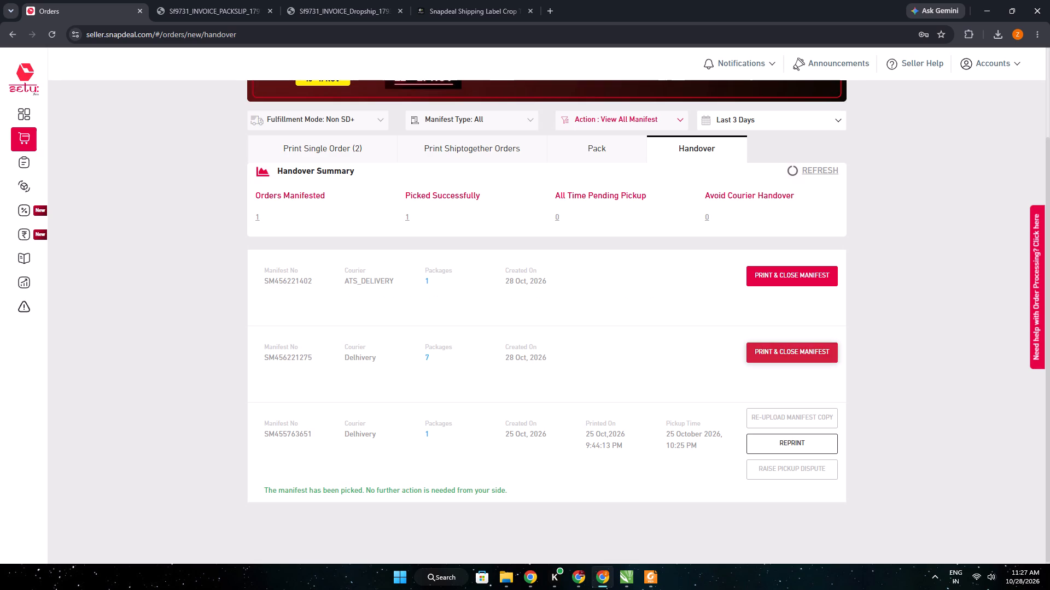
left_click(667, 347)
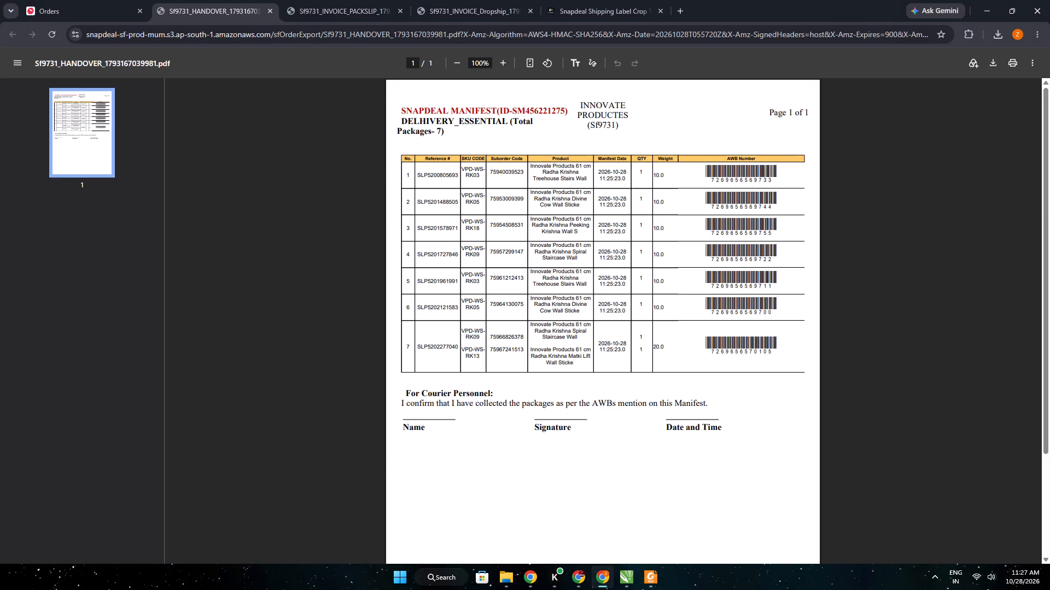
Save the Delhivery manifest PDF to the Downloads folder as Sf9731_HANDOVER_1793167039981.pdf.
left_click(993, 66)
left_click(429, 275)
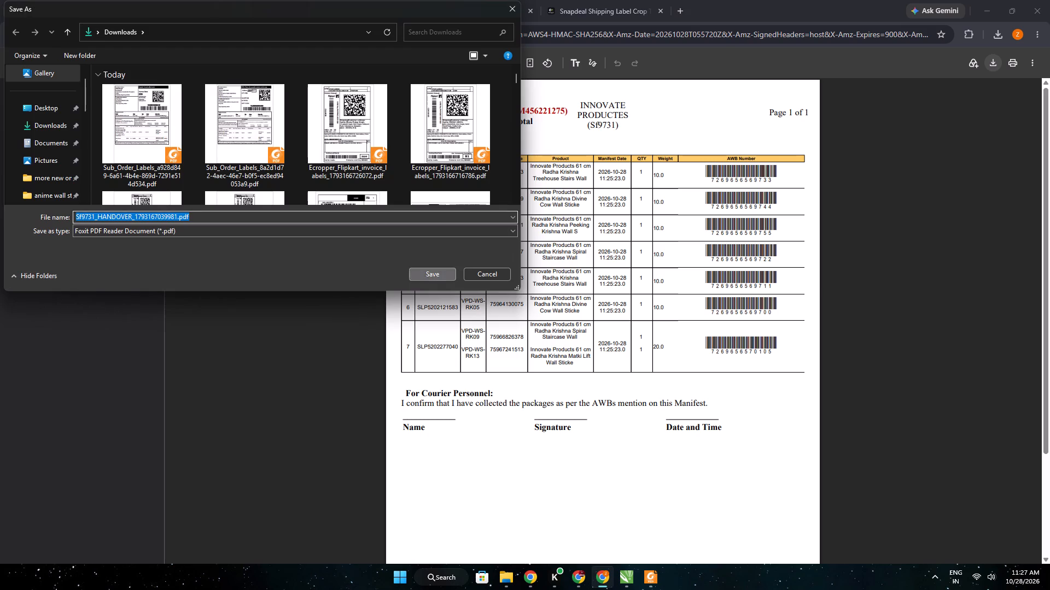
Upload Sf9731_HANDOVER_1793167039981.pdf as the signed copy of manifest SM456221275, with pickup time 28 Oct 2026, 12:30 PM, and submit it.
left_click(40, 9)
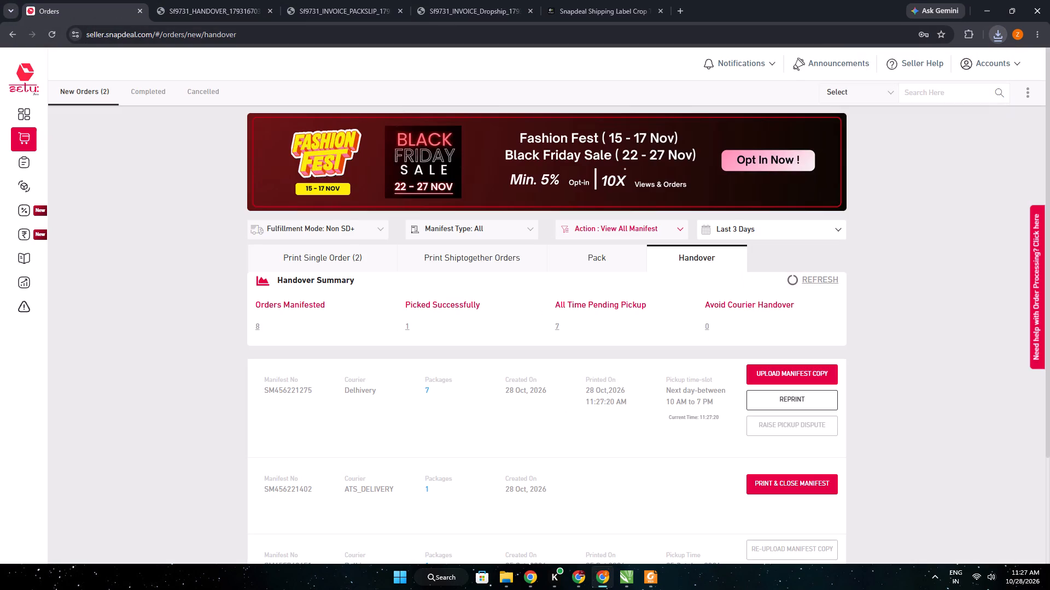
left_click(821, 375)
left_click(533, 313)
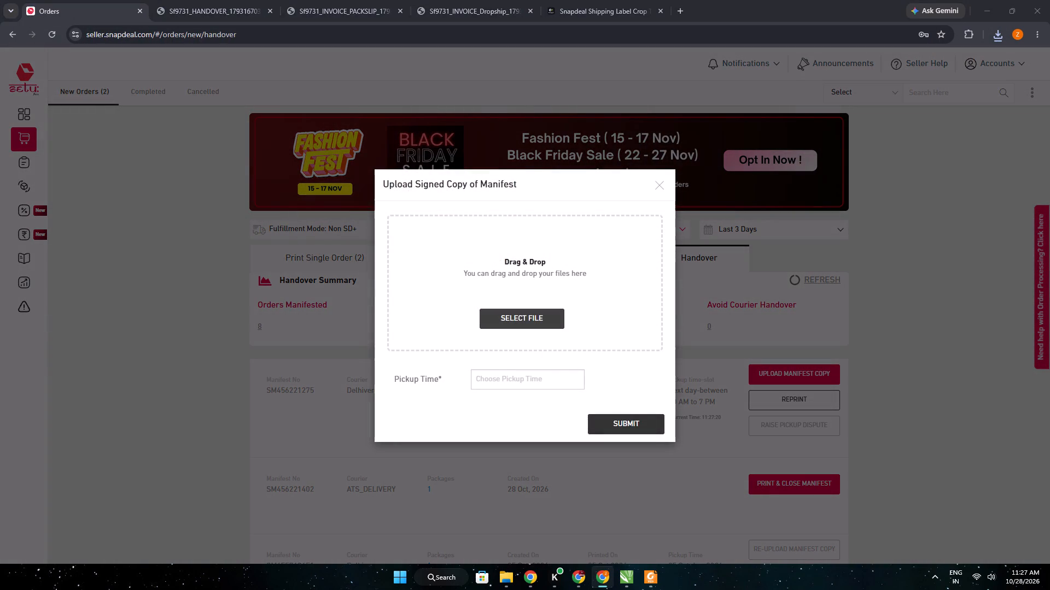
left_click(156, 143)
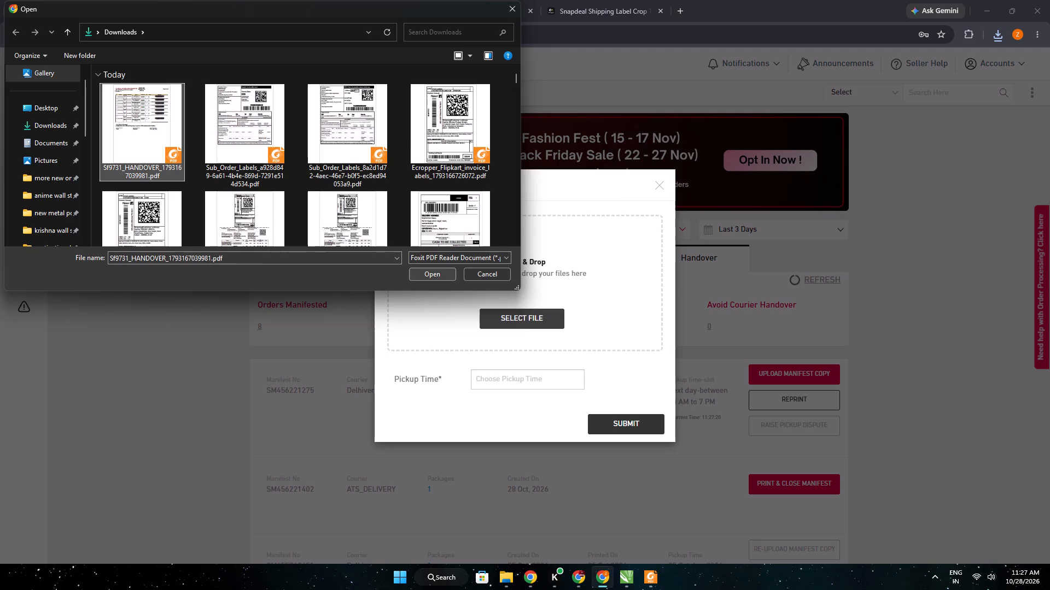
left_click(436, 269)
left_click(605, 437)
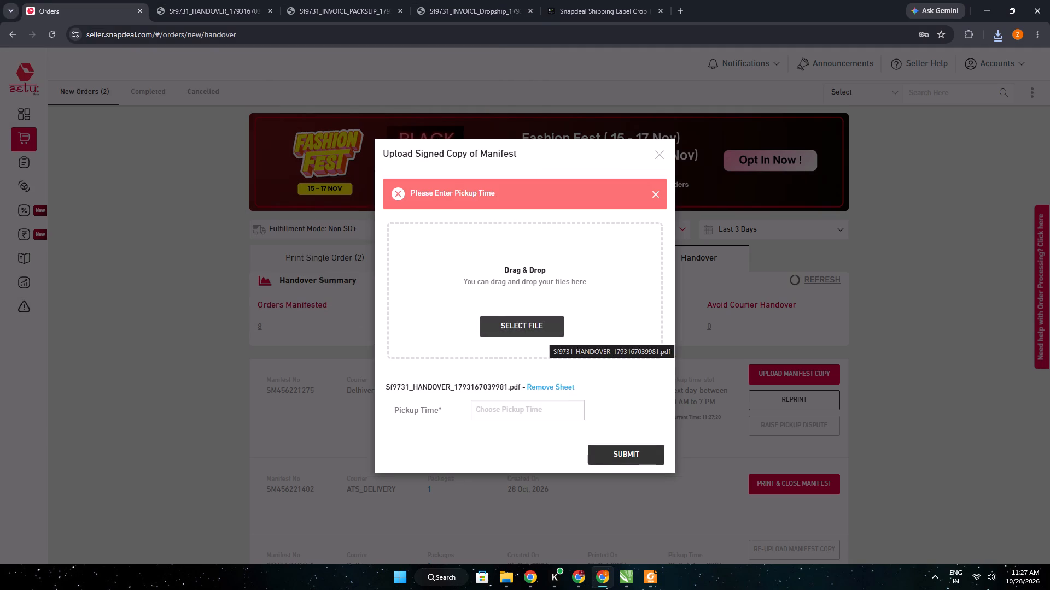
left_click(535, 409)
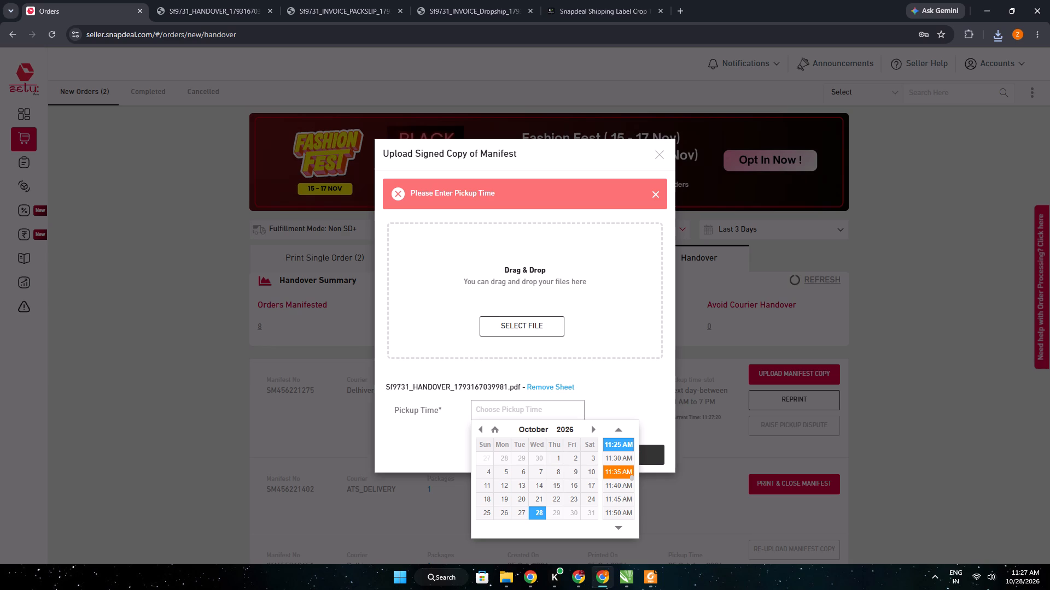
left_click(621, 524)
triple_click(621, 526)
left_click(621, 526)
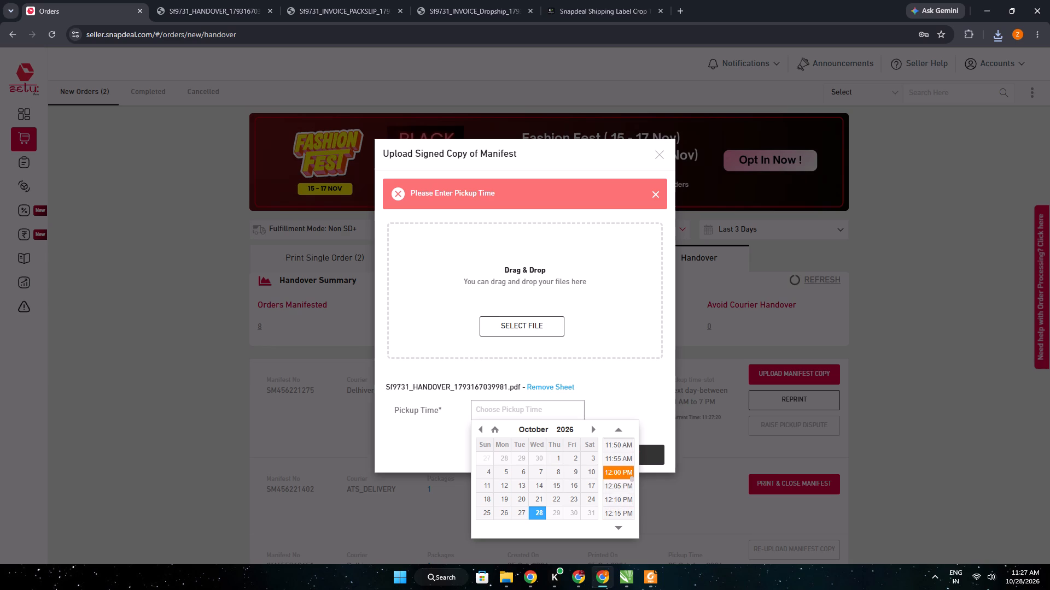
triple_click(616, 529)
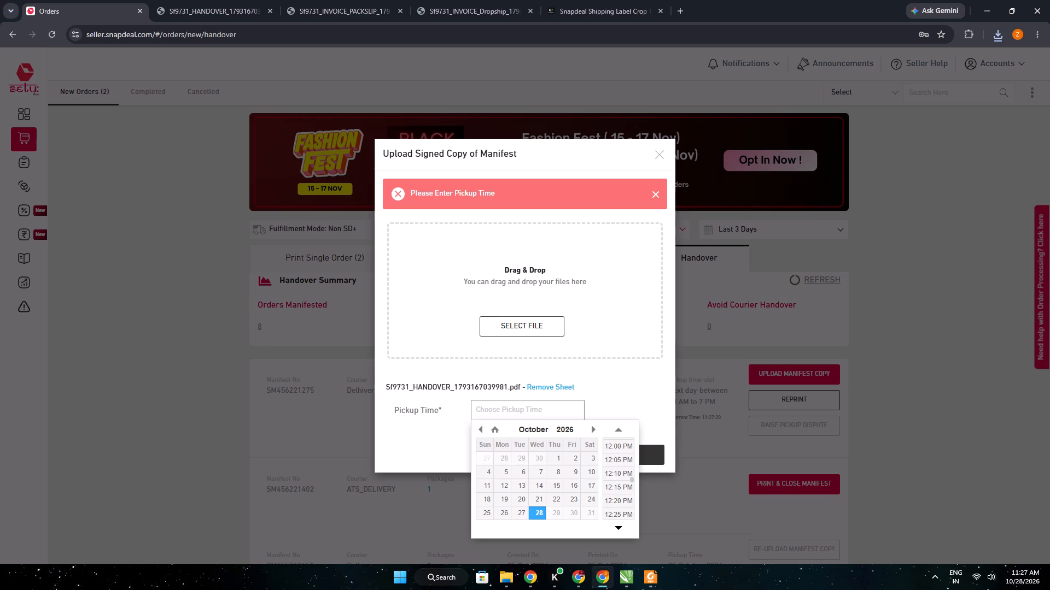
left_click(612, 511)
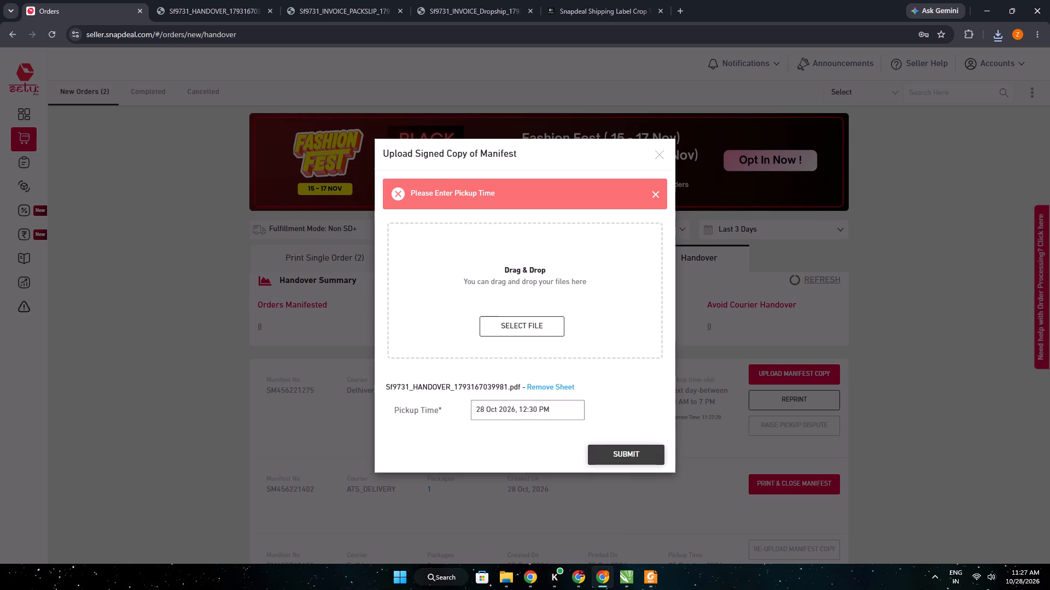
left_click(615, 456)
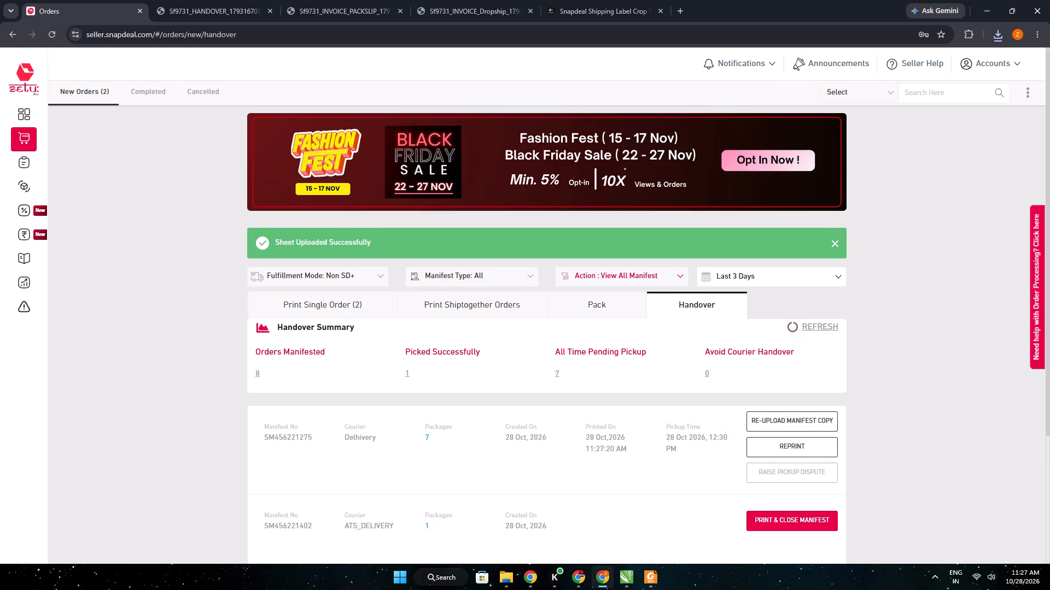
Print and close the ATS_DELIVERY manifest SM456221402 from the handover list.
scroll(701, 480, "down", 3)
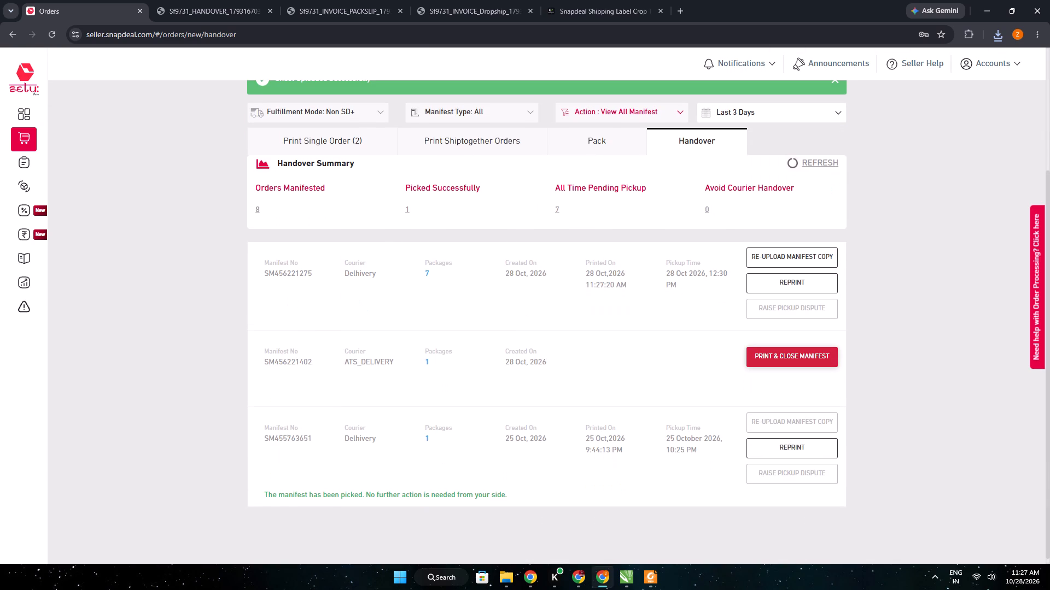
left_click(792, 355)
left_click(647, 334)
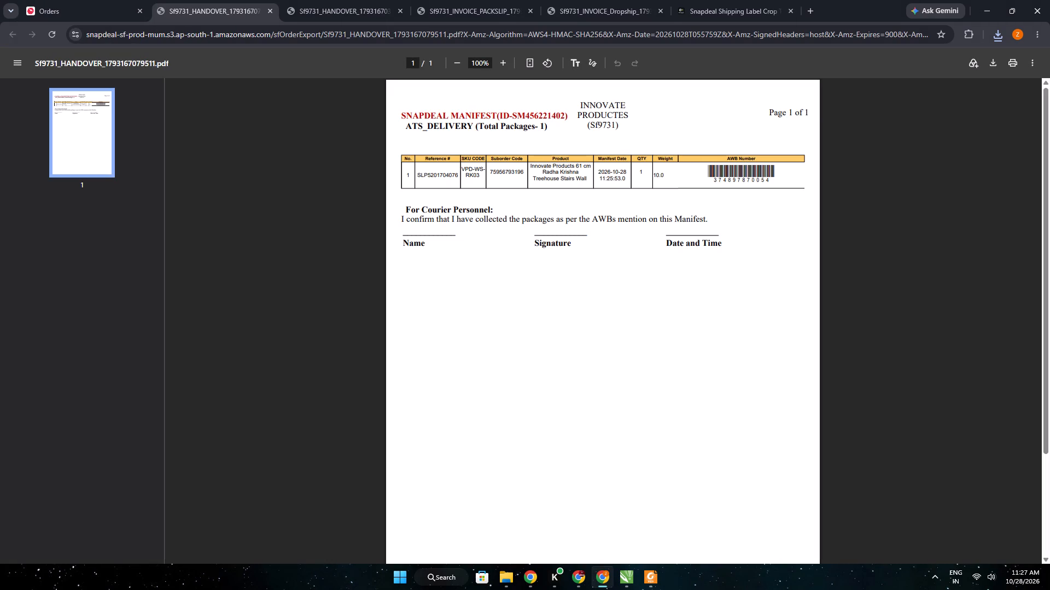
Save the ATS_DELIVERY manifest PDF to the Downloads folder as Sf9731_HANDOVER_1793167079511.pdf.
left_click(993, 60)
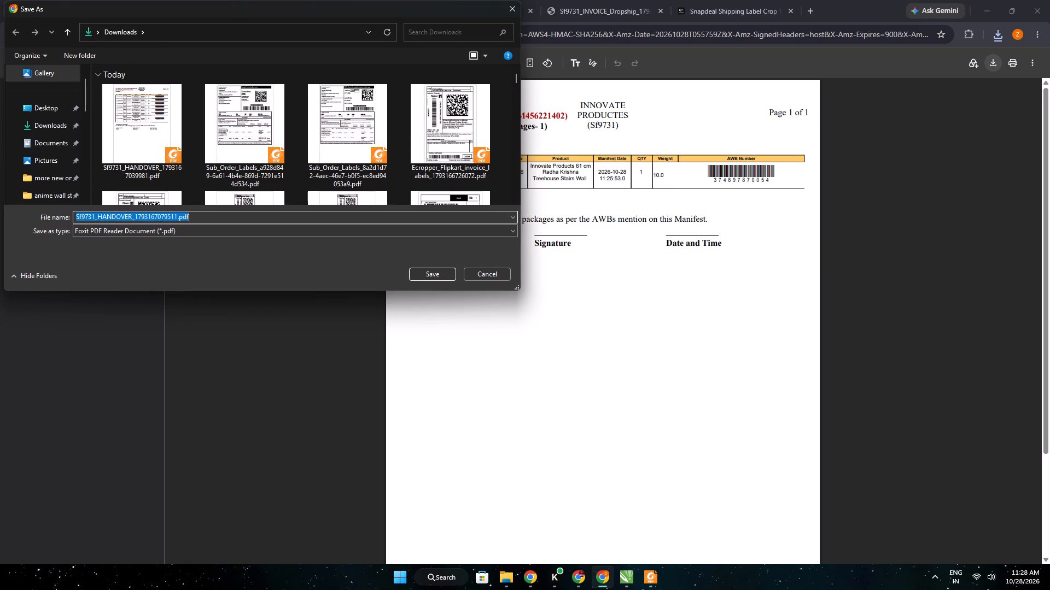
left_click(427, 269)
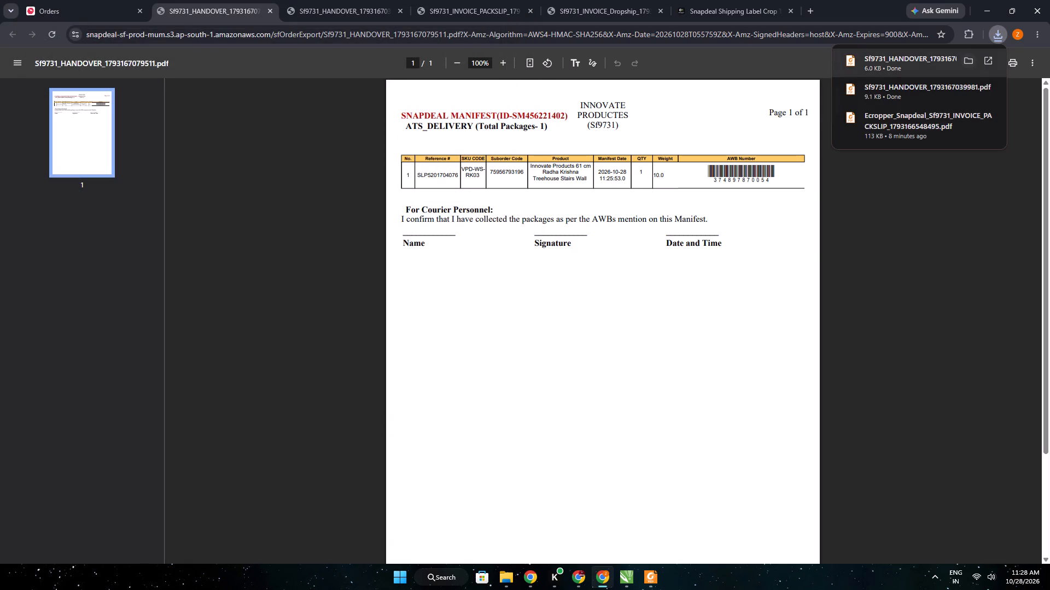
left_click(122, 0)
left_click(766, 375)
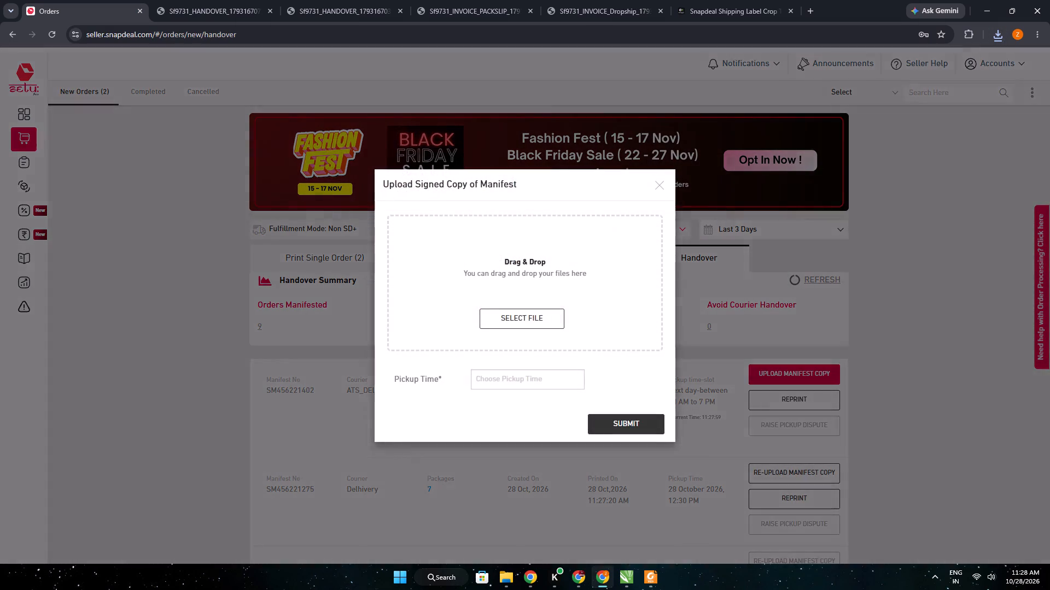
left_click(530, 309)
left_click(155, 156)
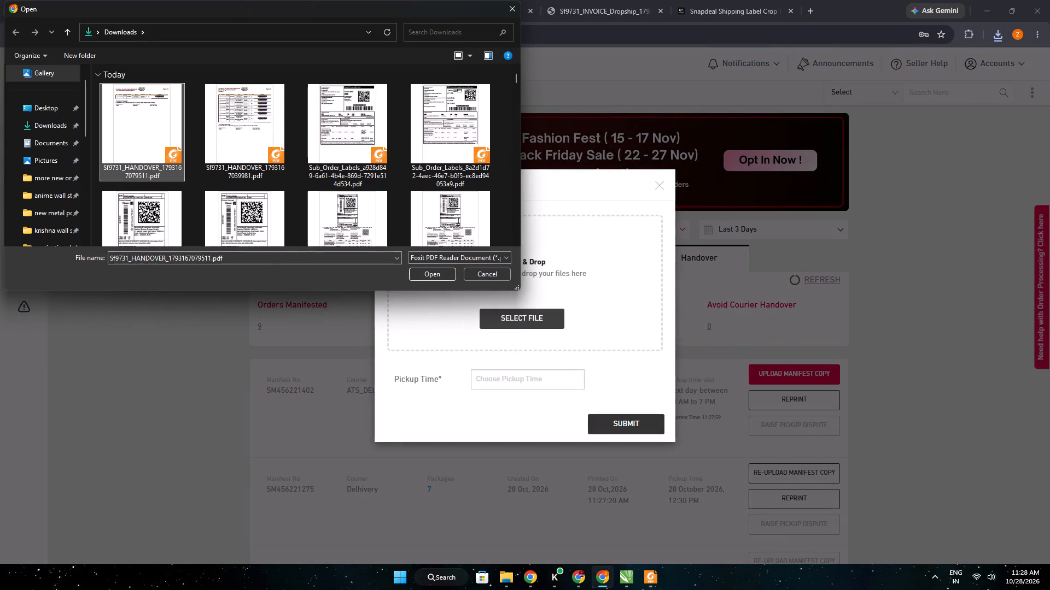
left_click(434, 268)
left_click(533, 394)
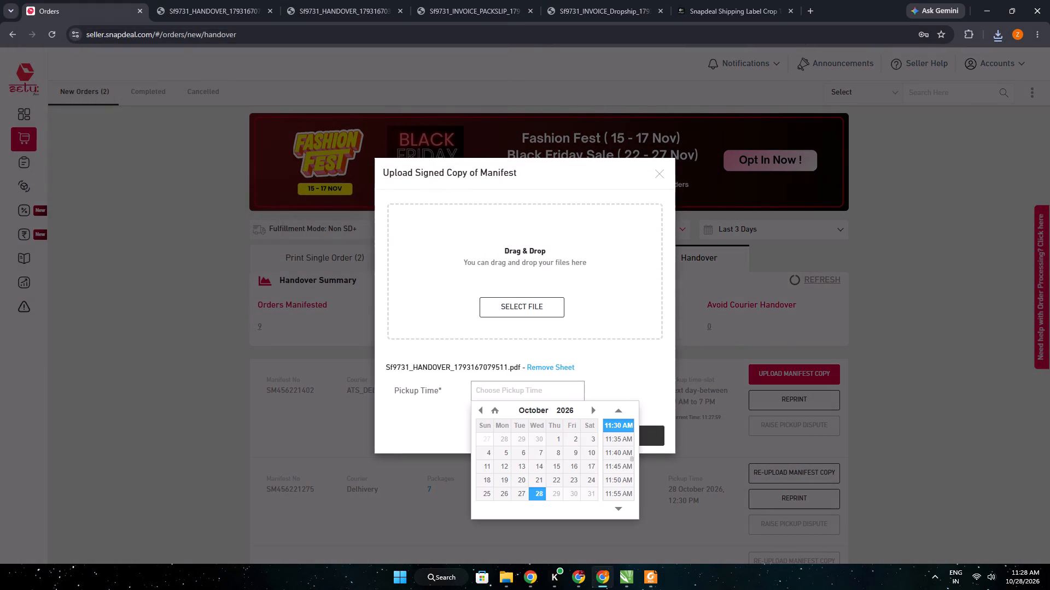
scroll(623, 451, "down", 8)
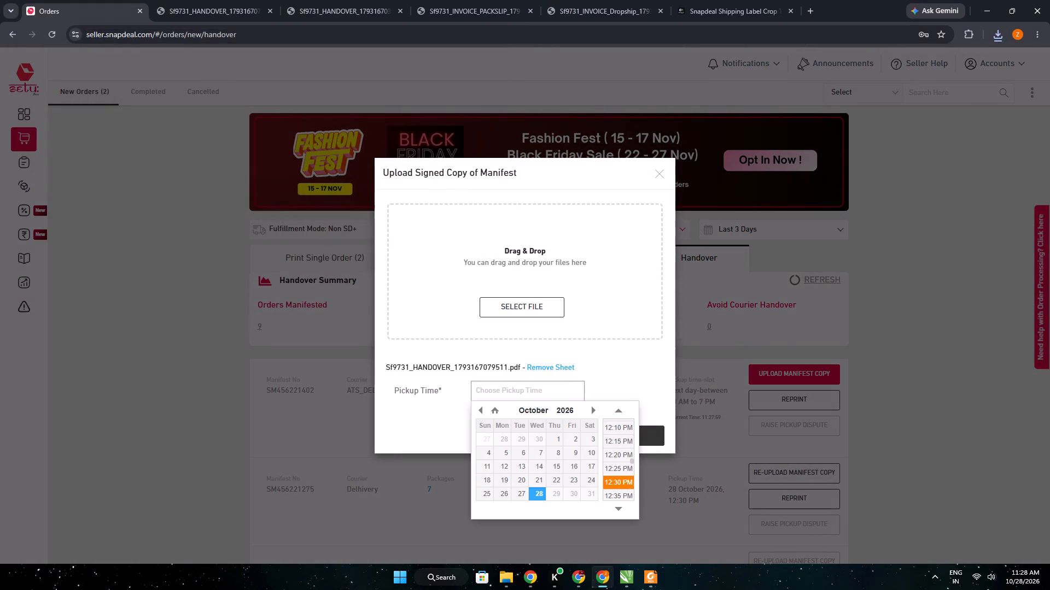
left_click(623, 484)
left_click(631, 439)
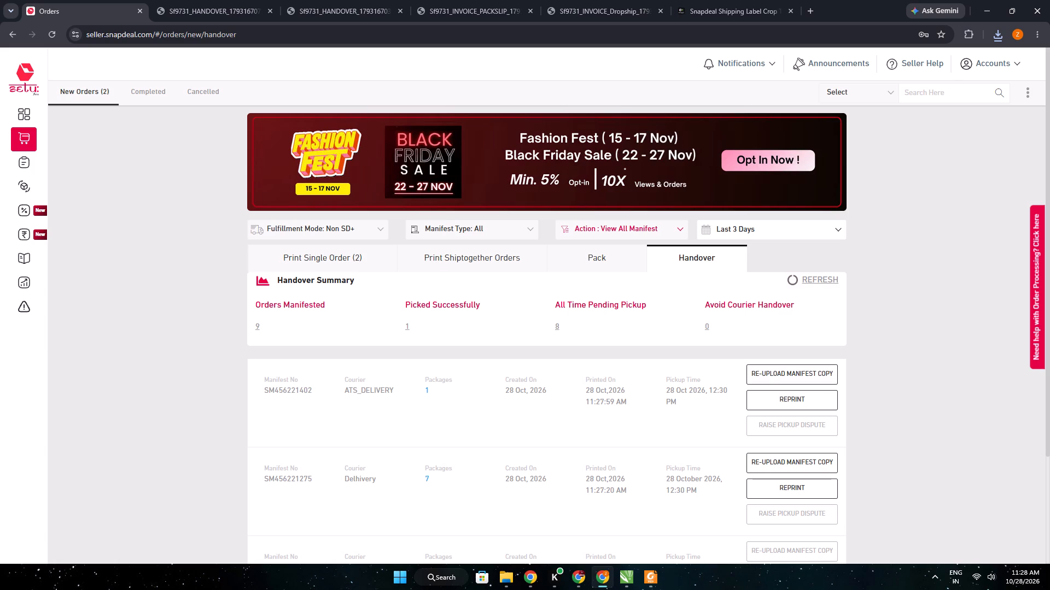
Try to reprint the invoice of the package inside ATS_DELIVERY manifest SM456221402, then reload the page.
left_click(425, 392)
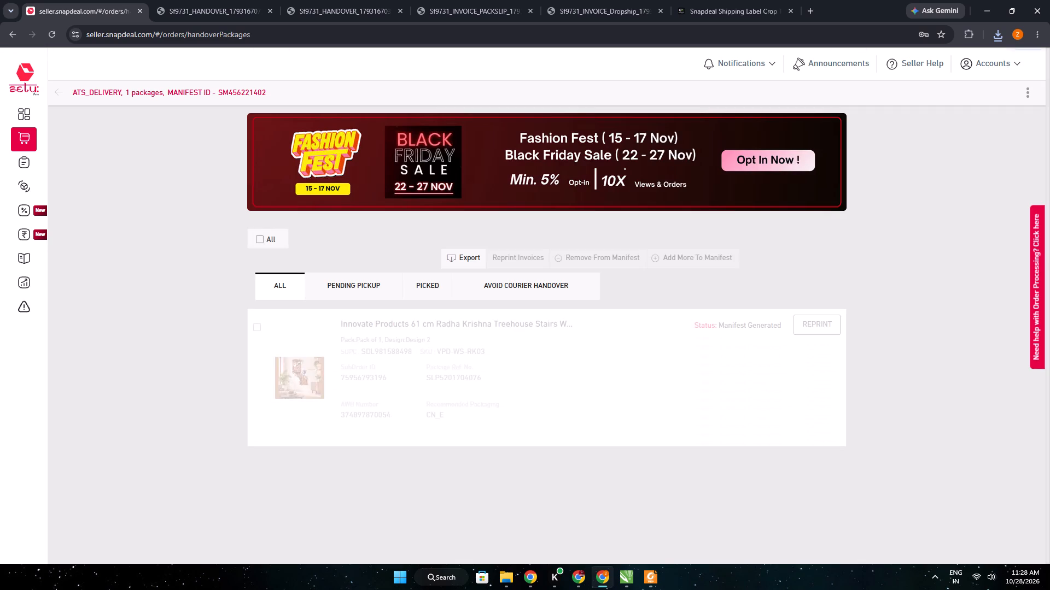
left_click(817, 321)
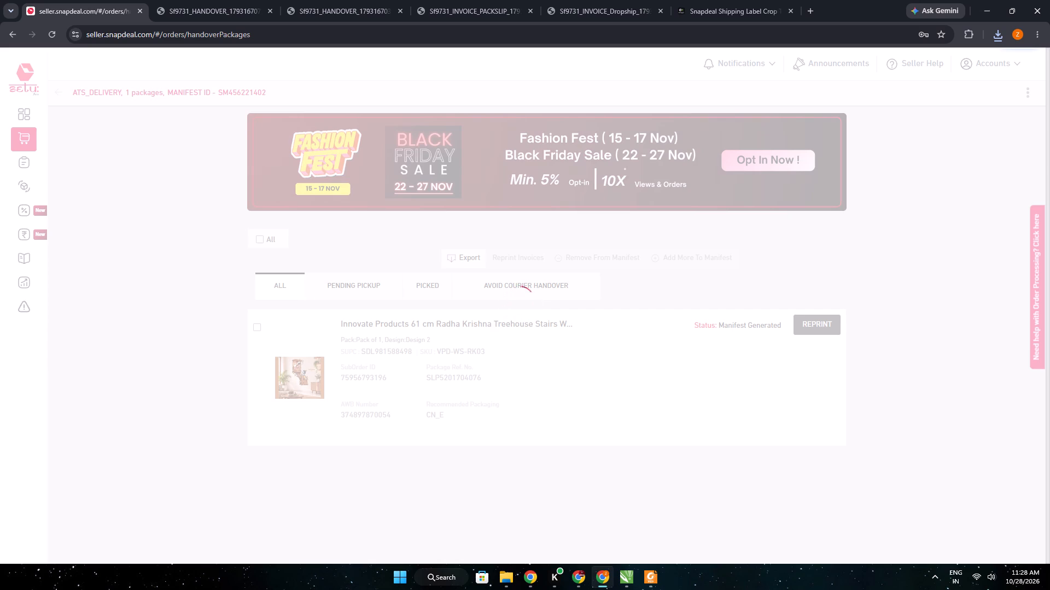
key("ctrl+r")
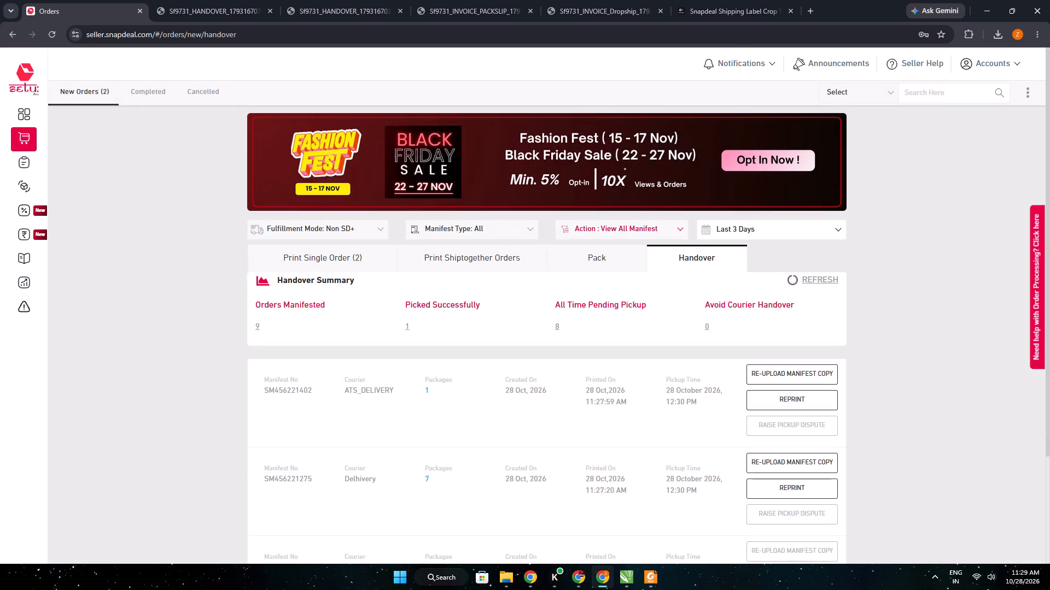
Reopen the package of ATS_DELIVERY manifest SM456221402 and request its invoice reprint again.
left_click(428, 394)
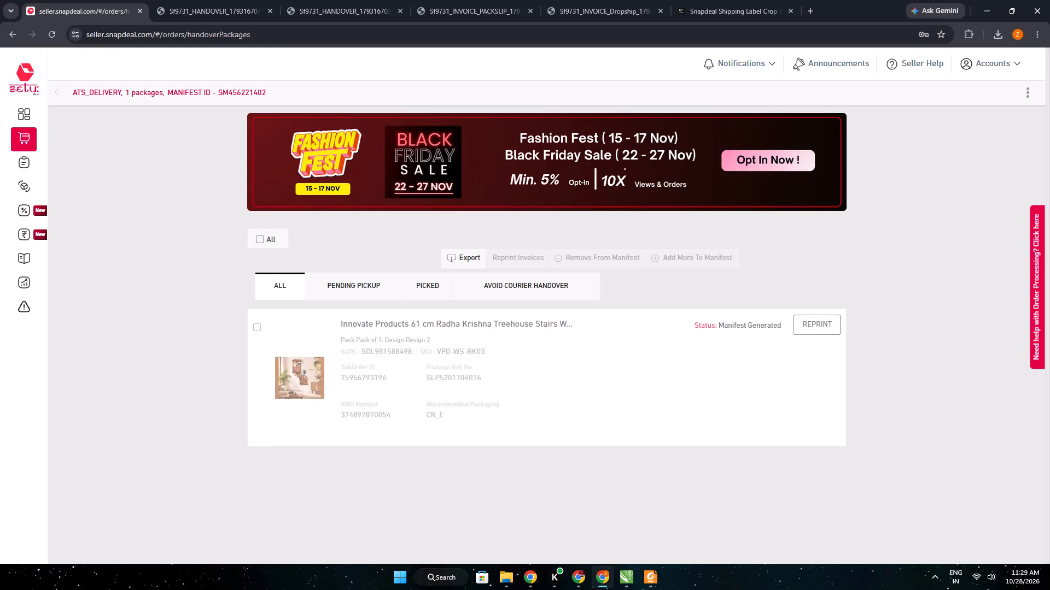
left_click(809, 321)
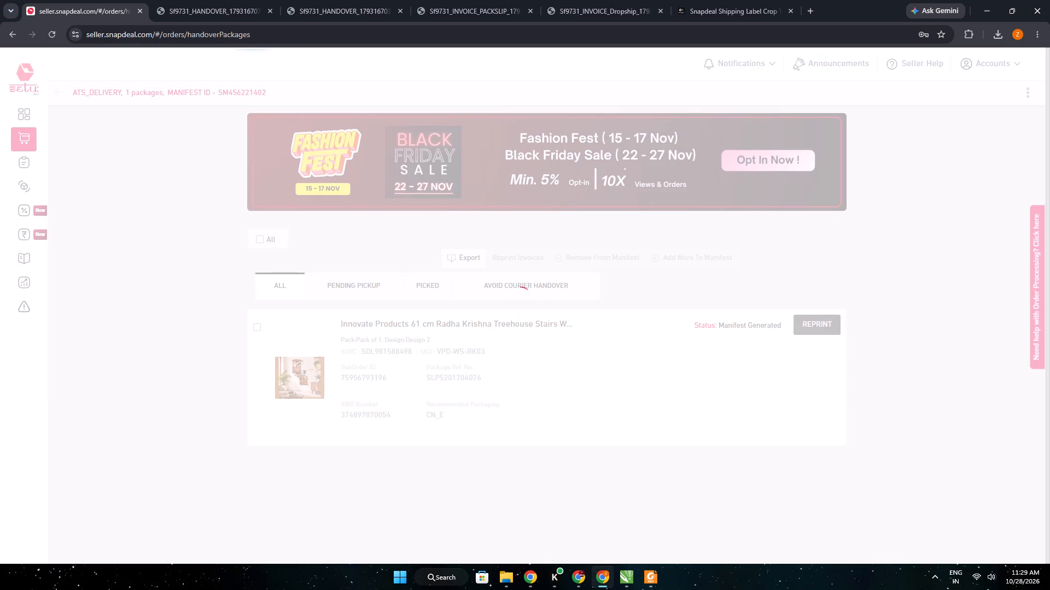
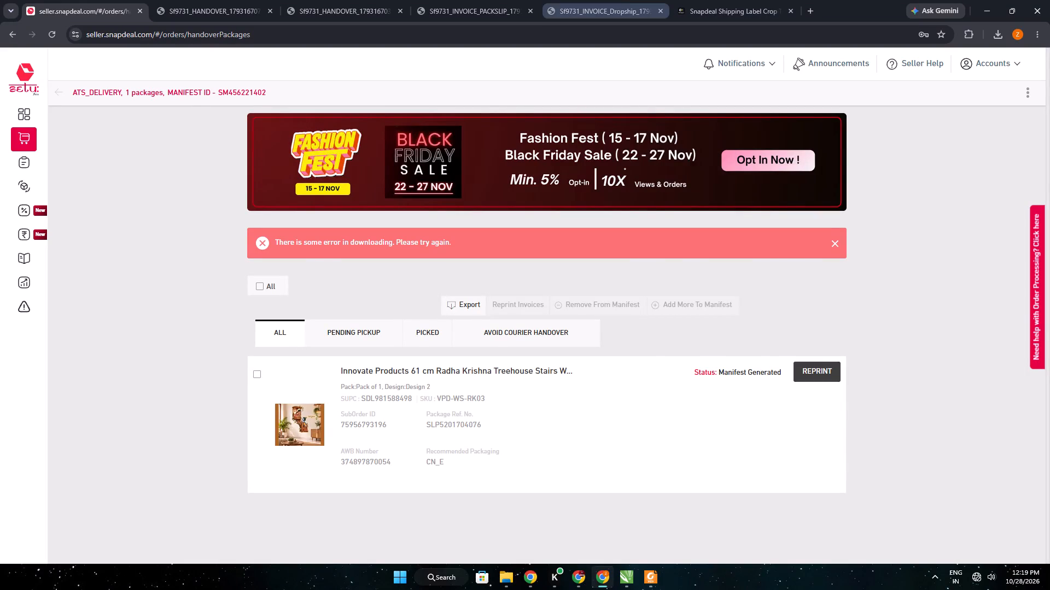
Compare the open Dropship invoice PDF and the cropped Snapdeal labels with the package in the ATS_DELIVERY manifest.
left_click(596, 0)
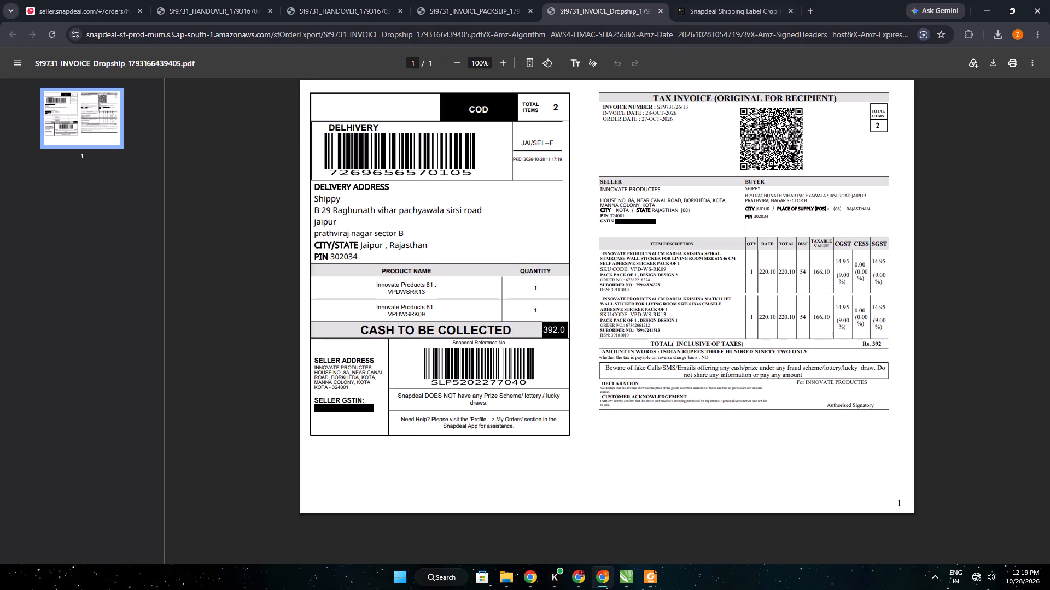
left_click(118, 2)
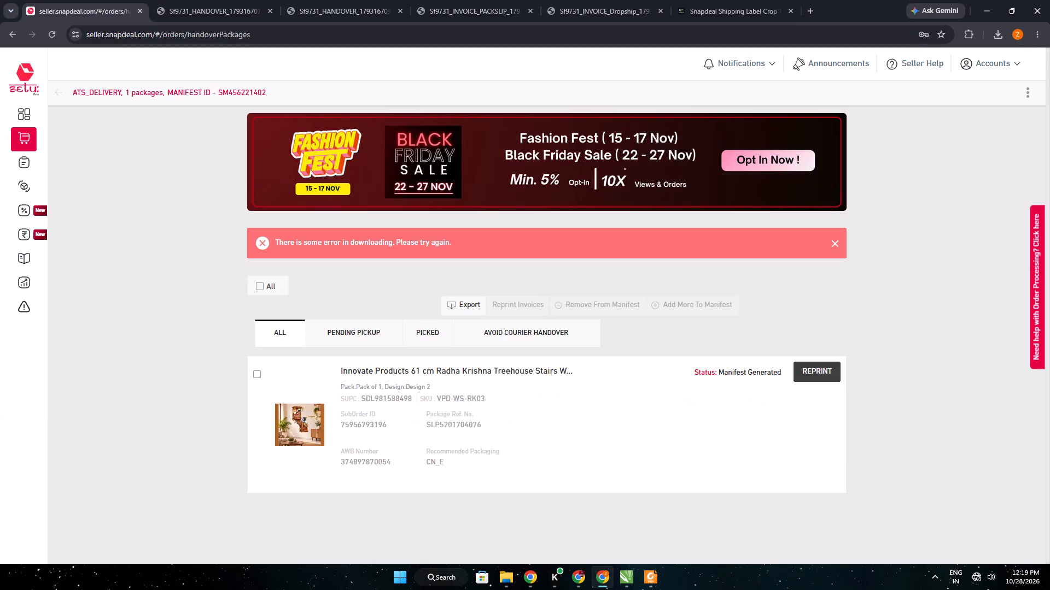
left_click(724, 4)
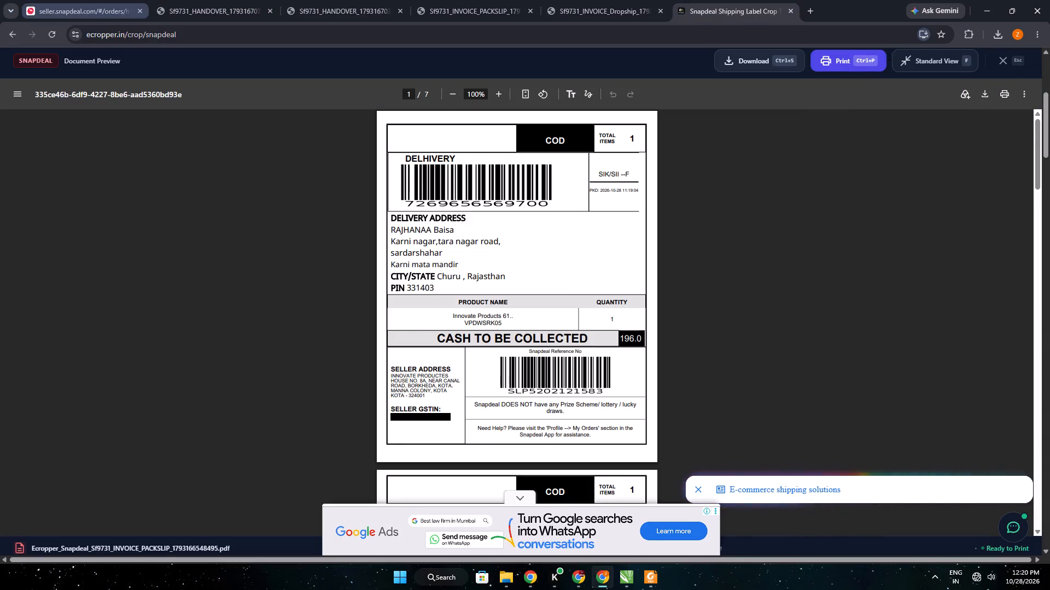
scroll(311, 304, "down", 13)
scroll(569, 181, "down", 6)
left_click(579, 0)
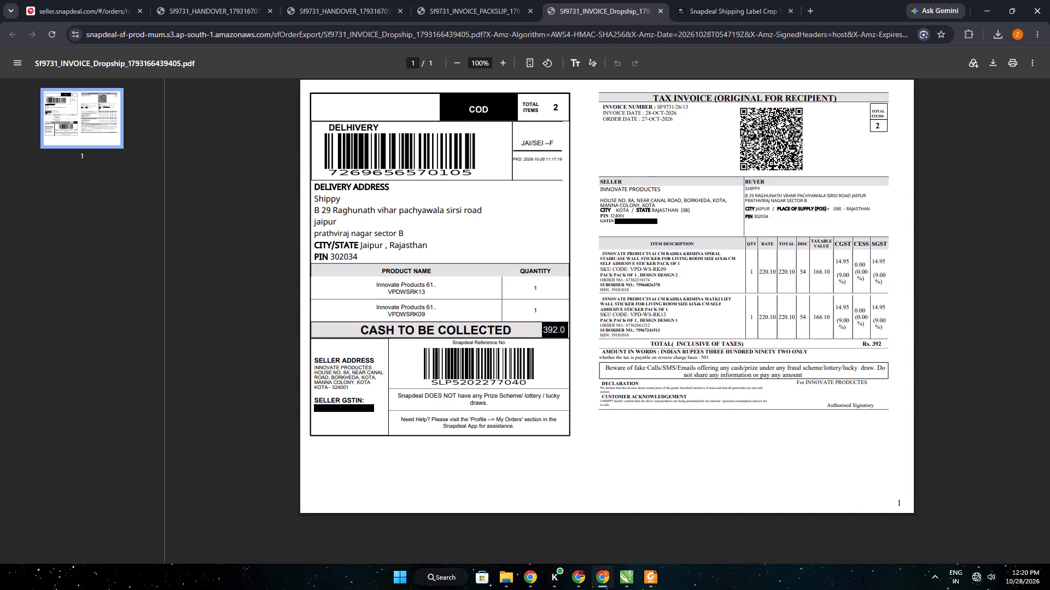
left_click(105, 2)
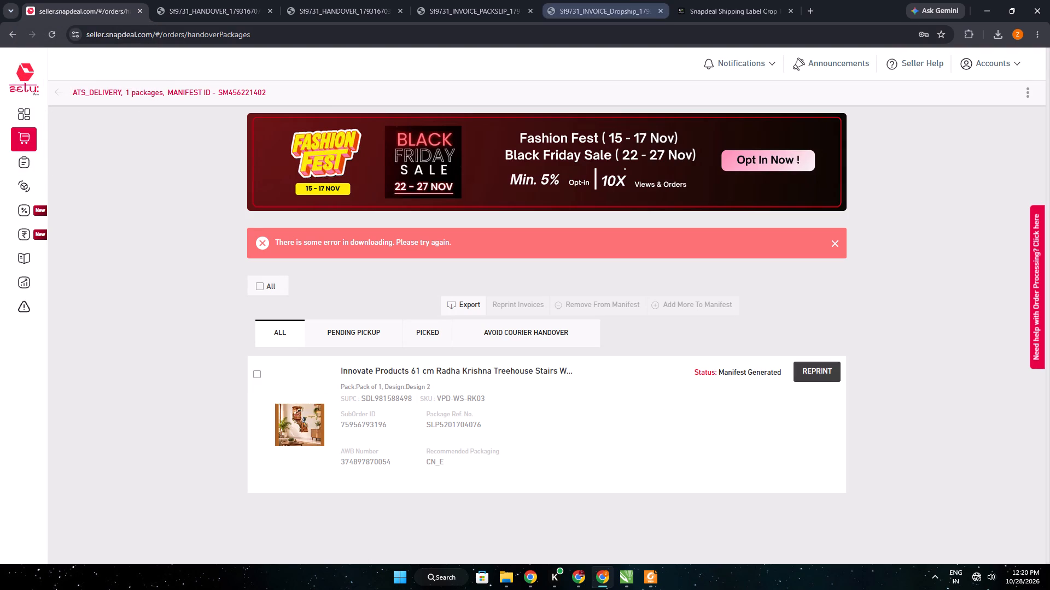
left_click(621, 0)
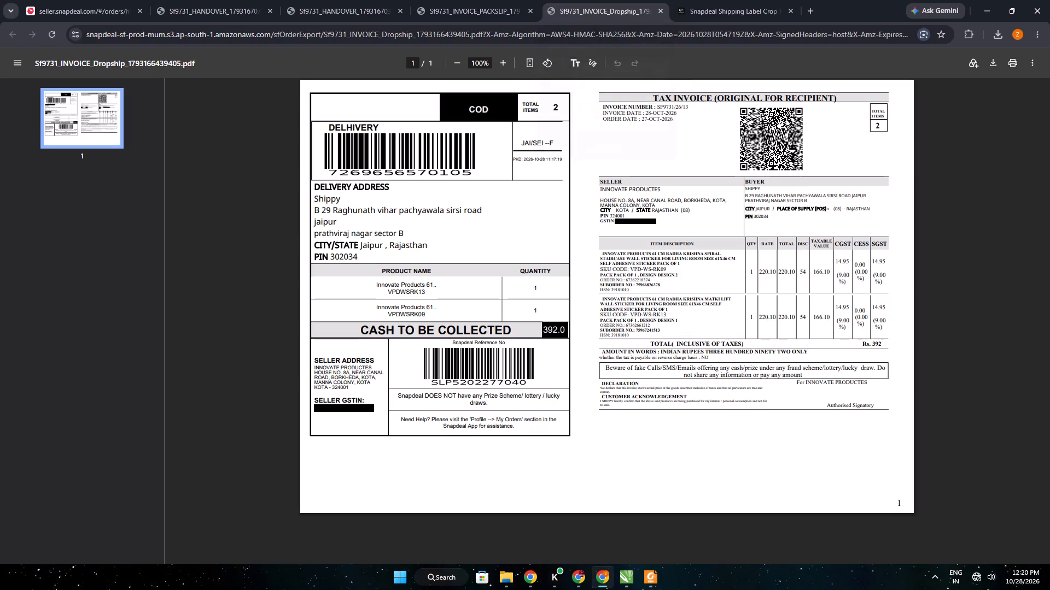
scroll(383, 260, "down", 5)
left_click(92, 0)
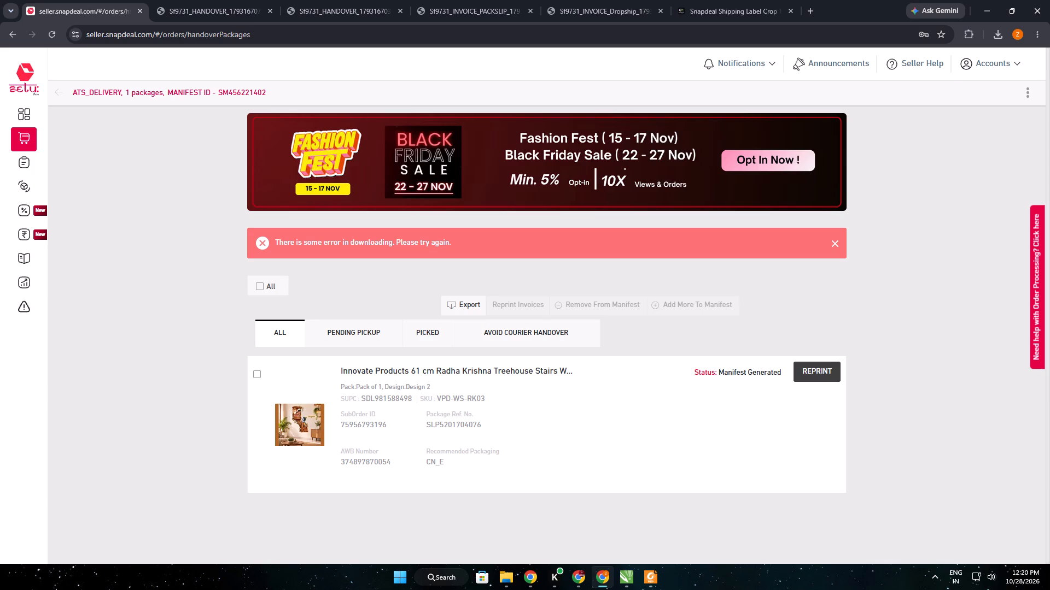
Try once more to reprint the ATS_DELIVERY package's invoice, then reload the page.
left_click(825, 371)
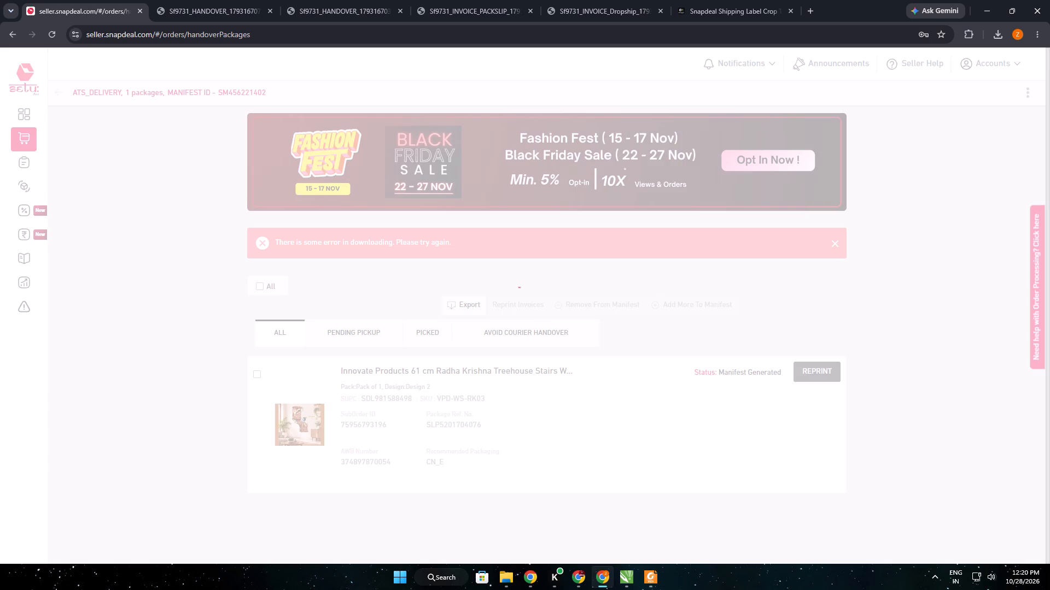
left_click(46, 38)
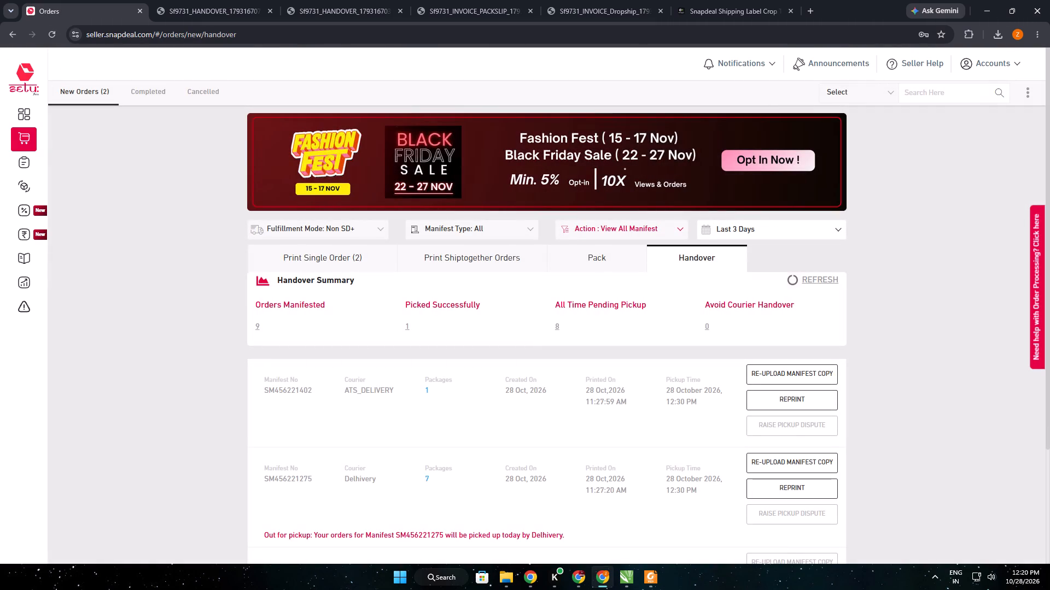
Open the package of ATS_DELIVERY manifest SM456221402, select it, check its pickup-status lists, and reprint its invoice with the bulk Reprint Invoices command.
left_click(427, 391)
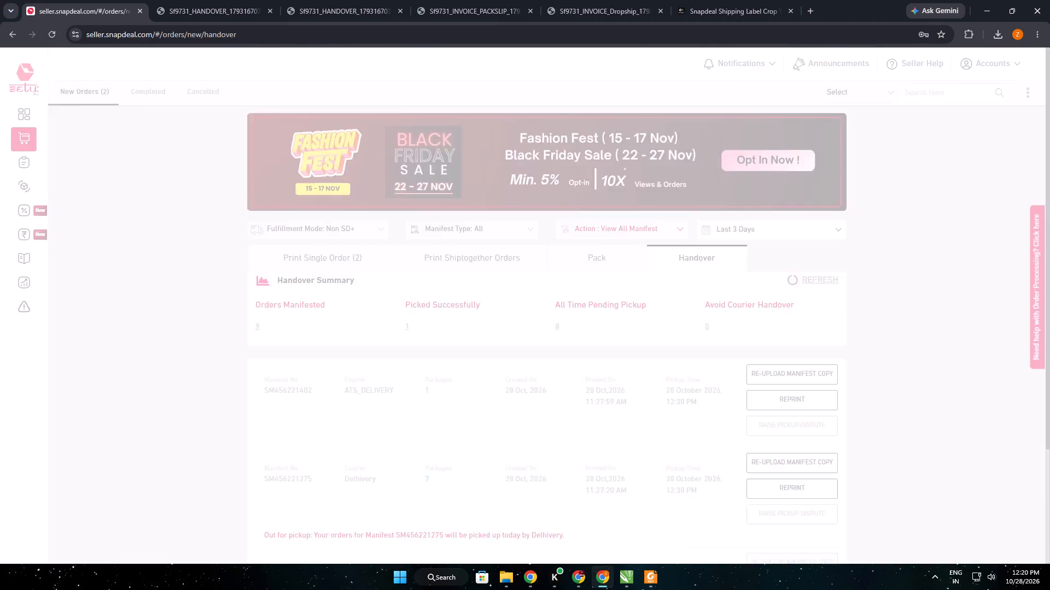
left_click(250, 328)
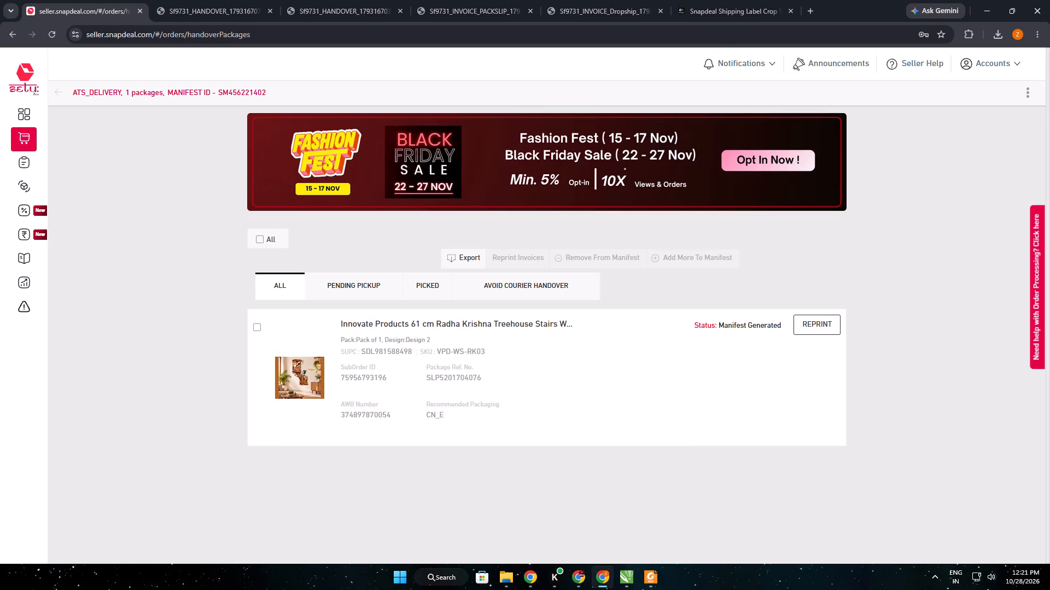
left_click(255, 329)
left_click(369, 284)
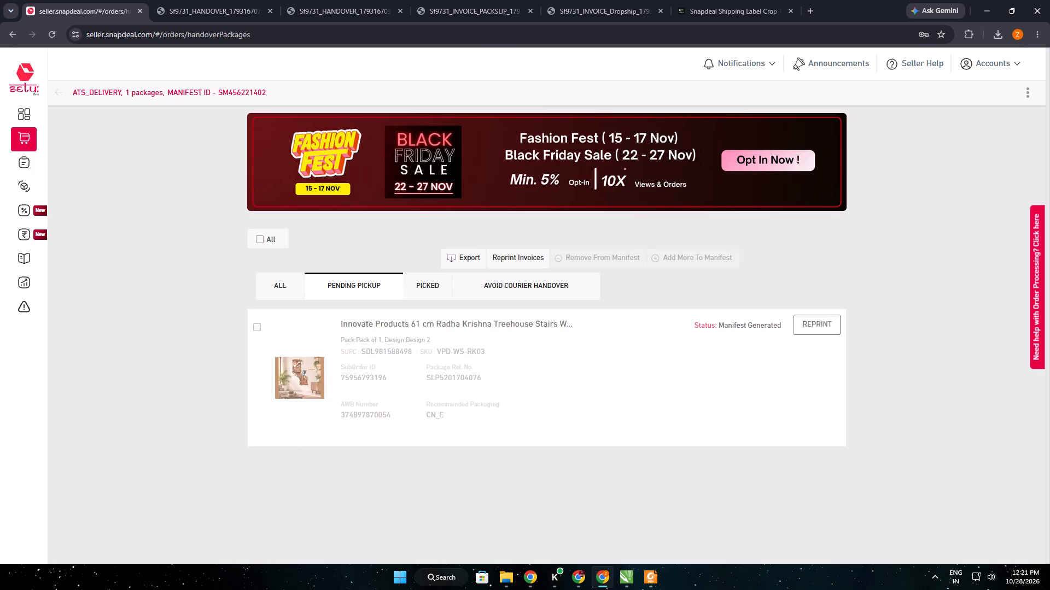
left_click(446, 295)
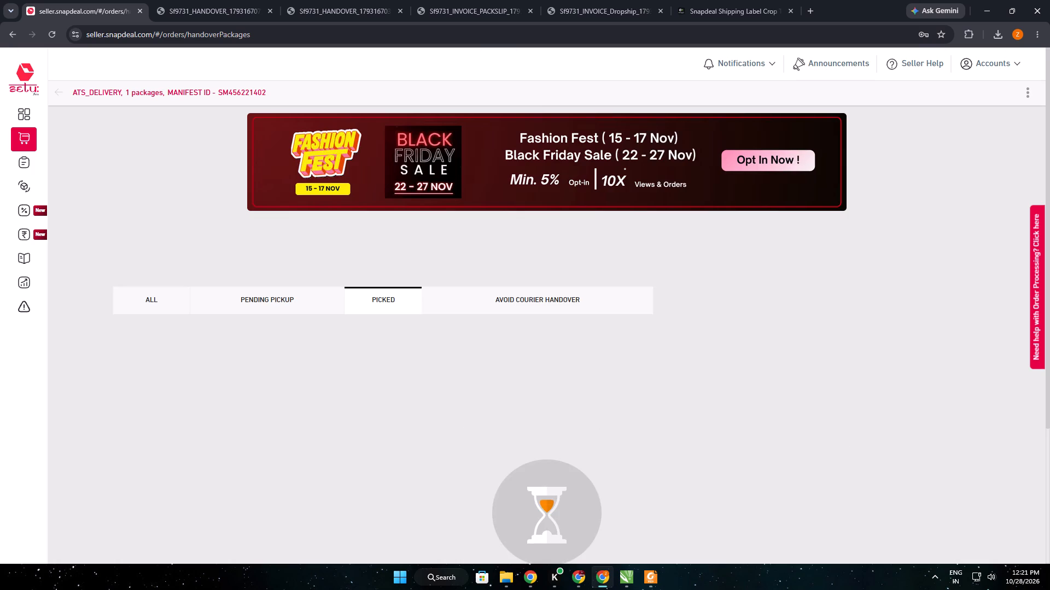
left_click(469, 306)
left_click(158, 291)
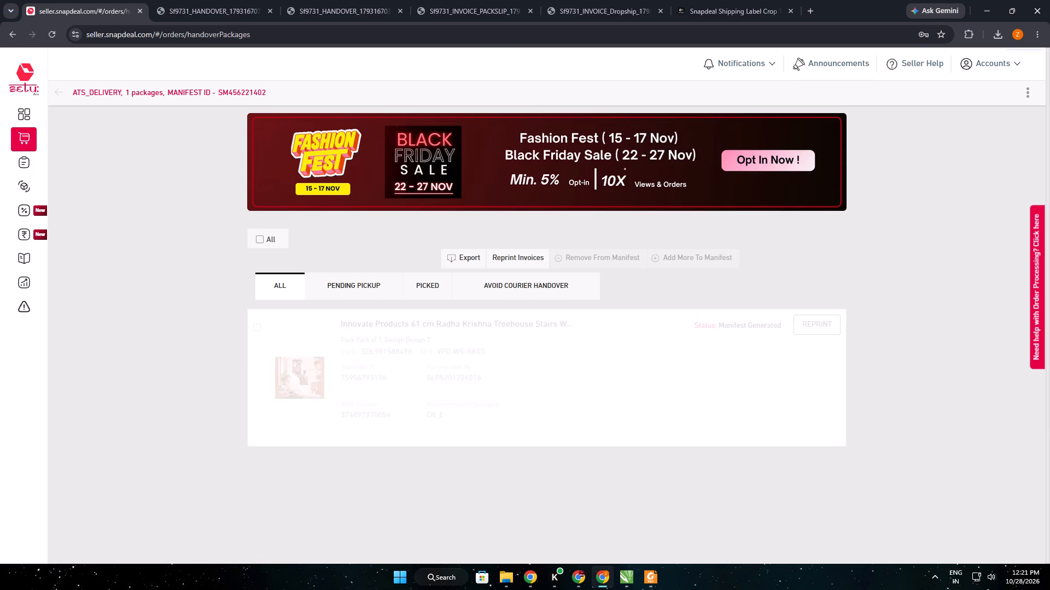
left_click(569, 262)
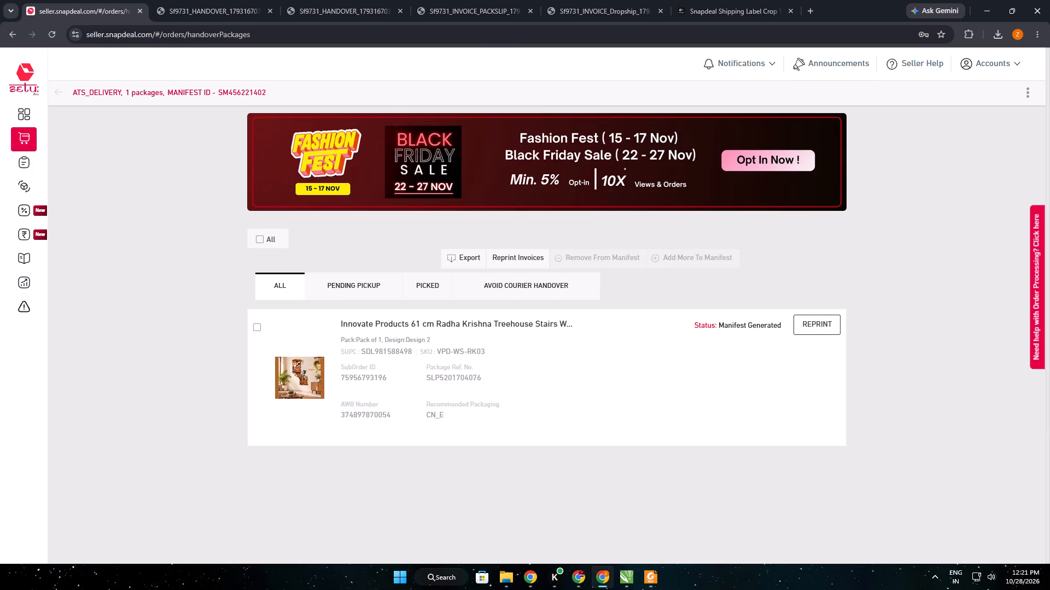
left_click(708, 260)
left_click(503, 261)
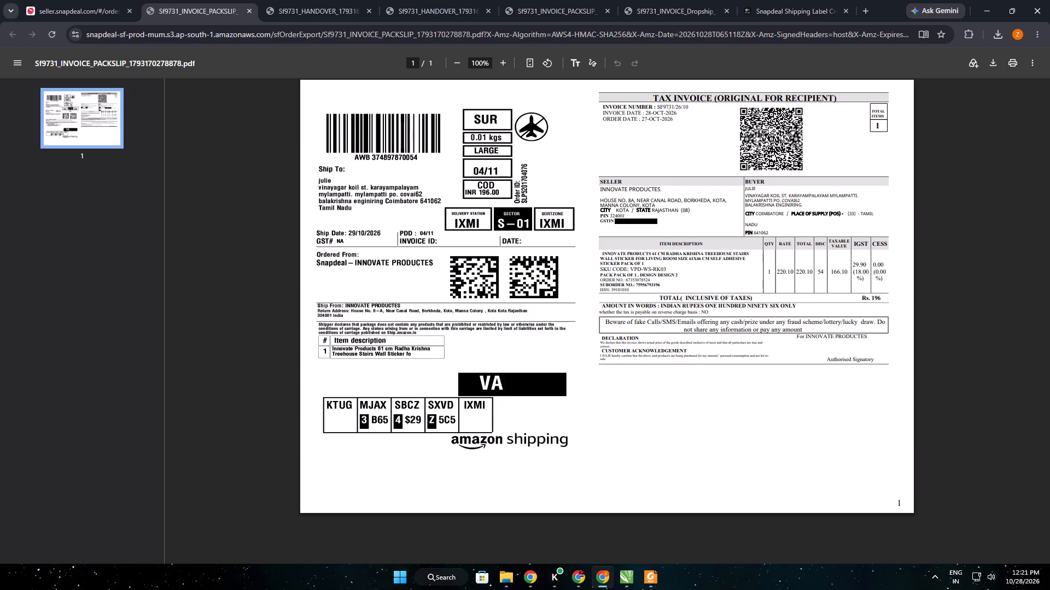
left_click(104, 7)
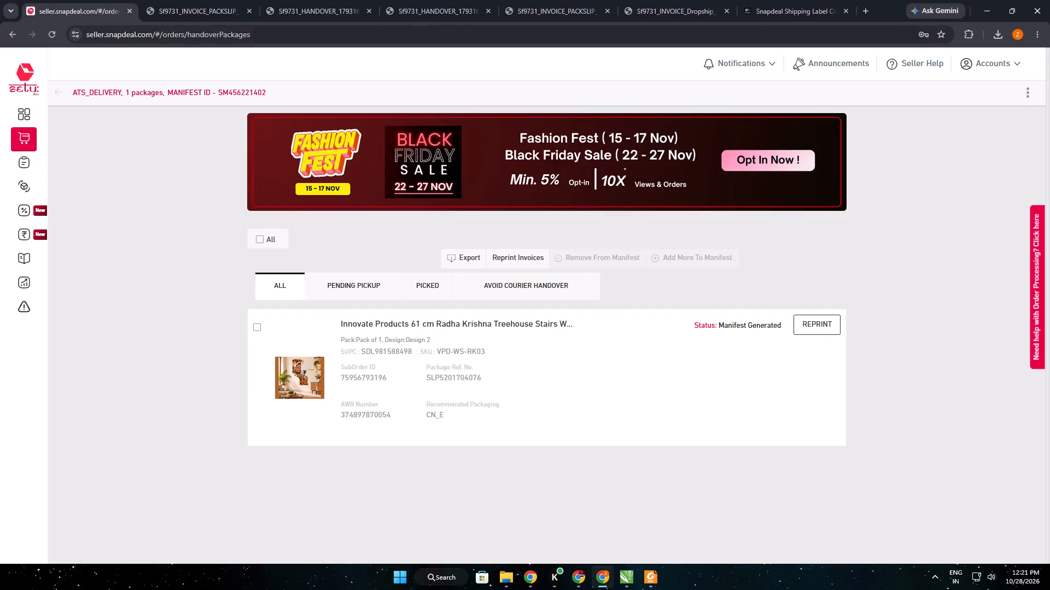
left_click(144, 0)
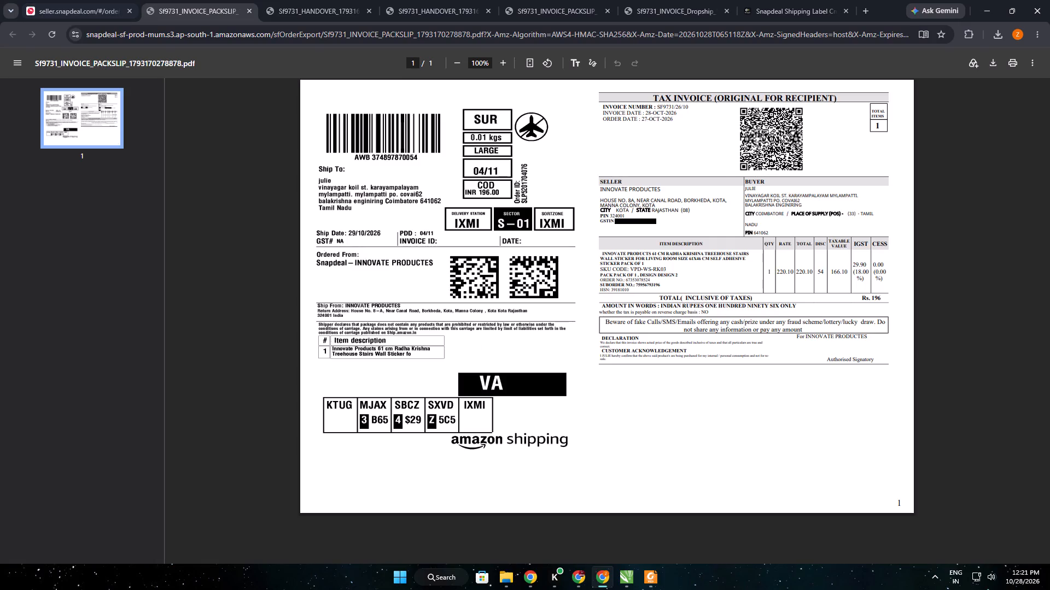
left_click(991, 67)
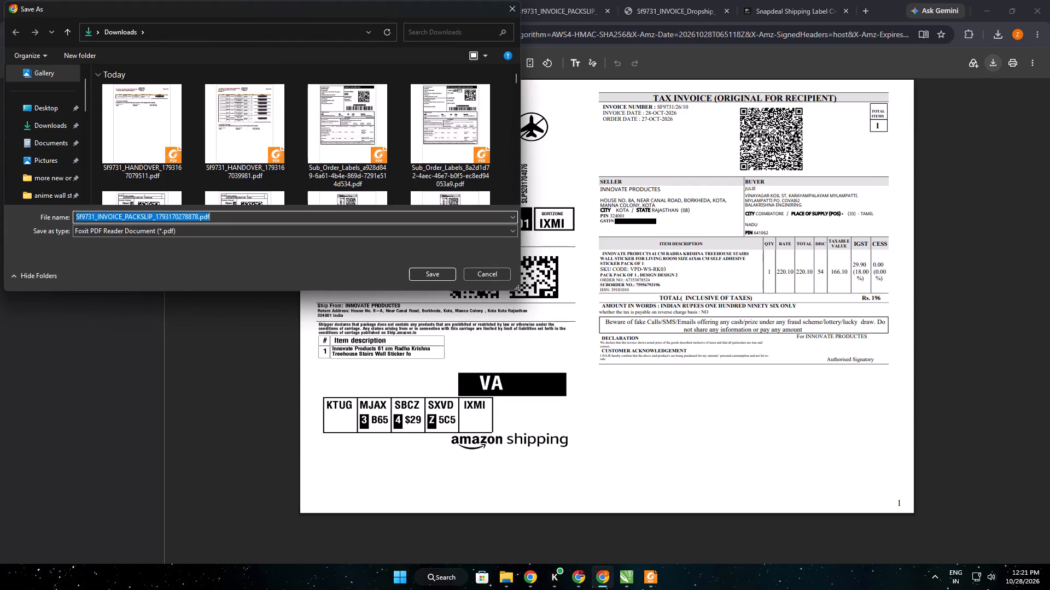
left_click(443, 272)
Return to the E-Cropper home page from the search results and bring up its marketplace label cropping suite.
left_click(868, 14)
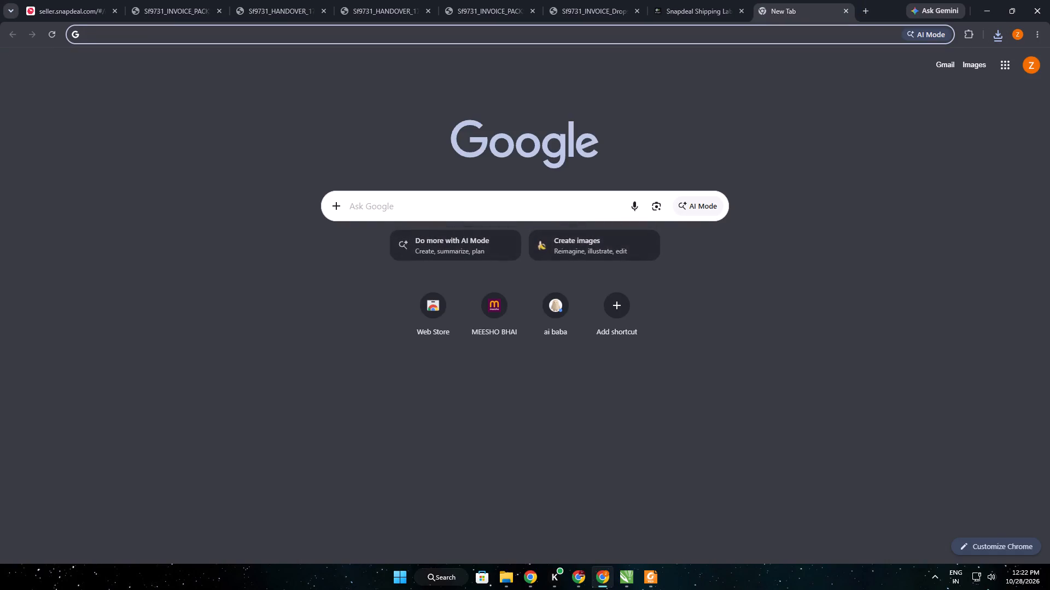
key("e")
left_click(696, 0)
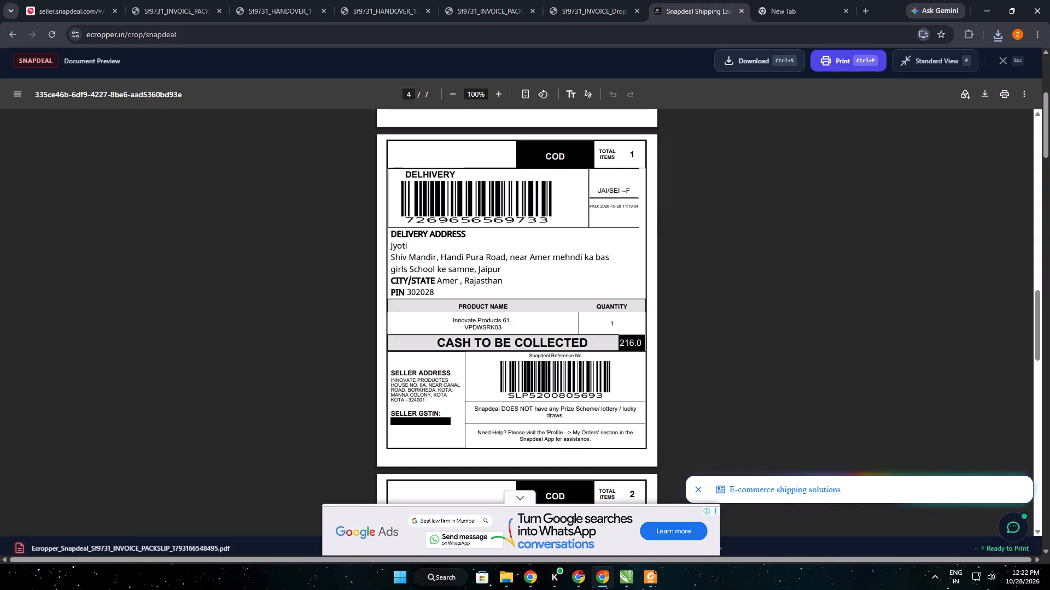
left_click(10, 40)
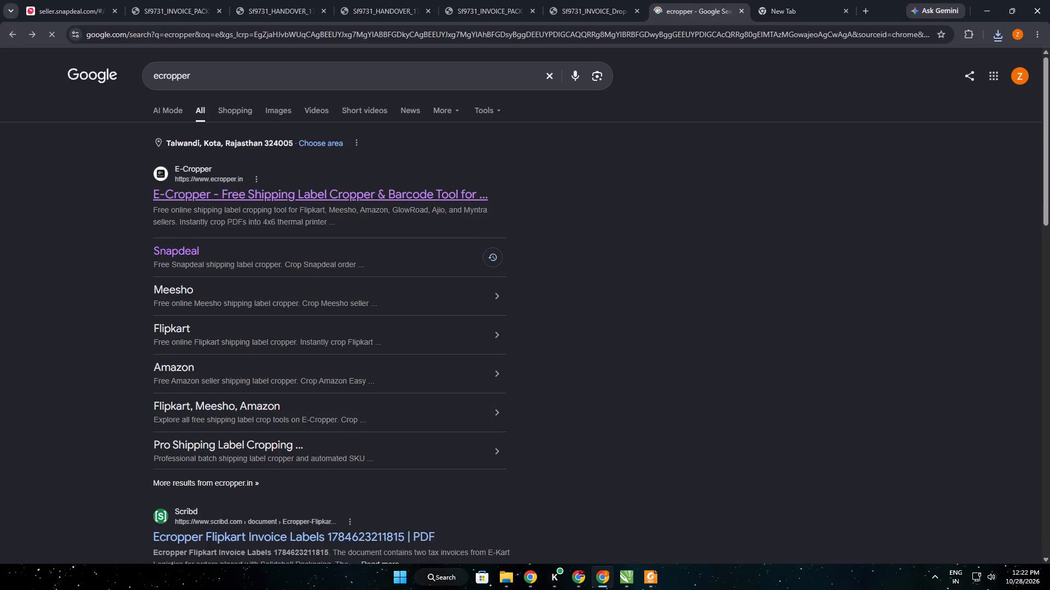
left_click(304, 199)
scroll(267, 170, "down", 2)
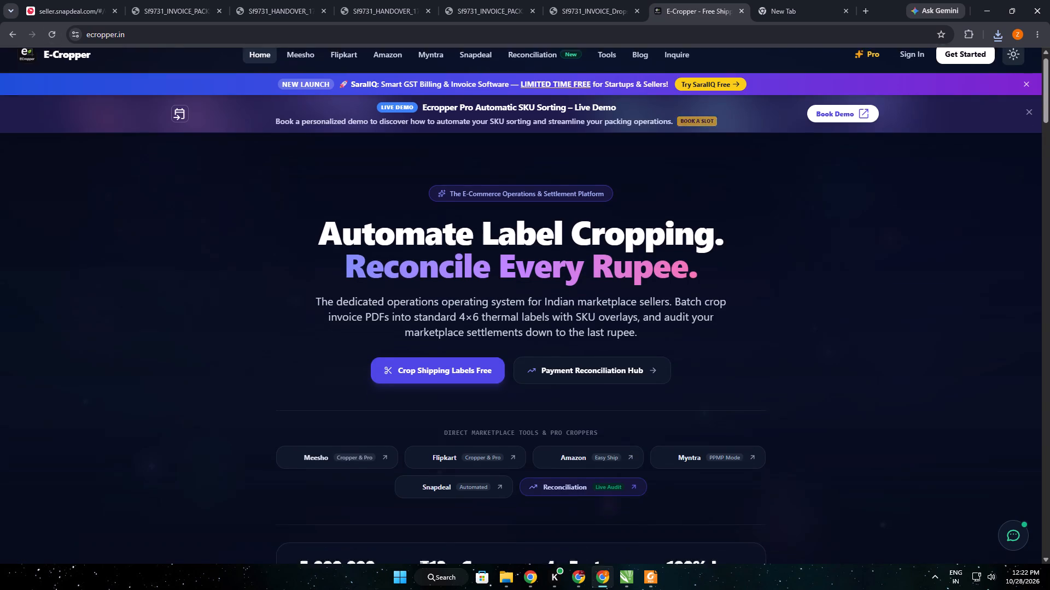
scroll(267, 170, "down", 6)
scroll(480, 315, "down", 6)
scroll(539, 301, "up", 1)
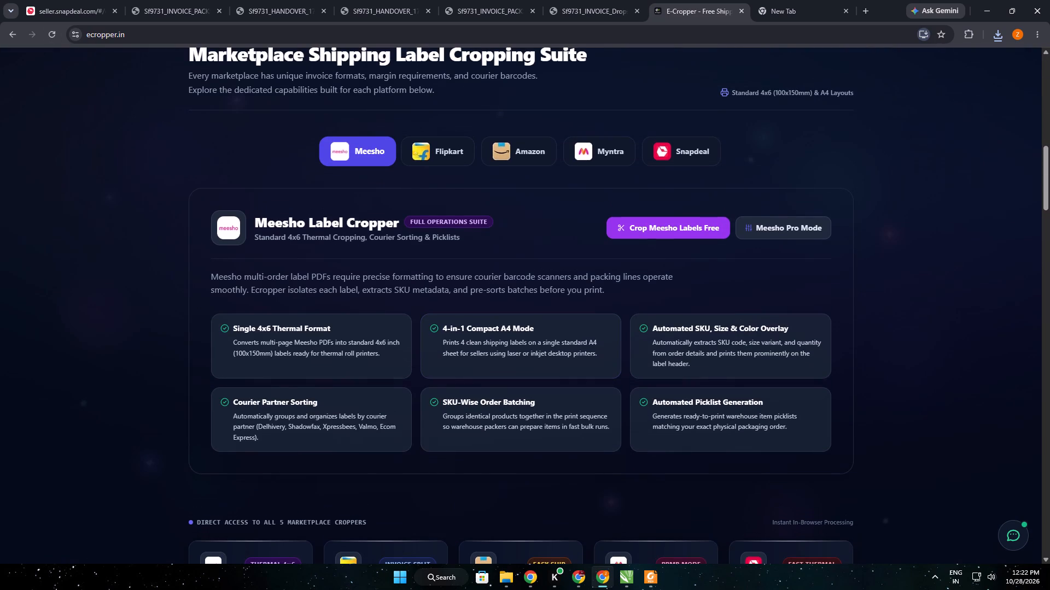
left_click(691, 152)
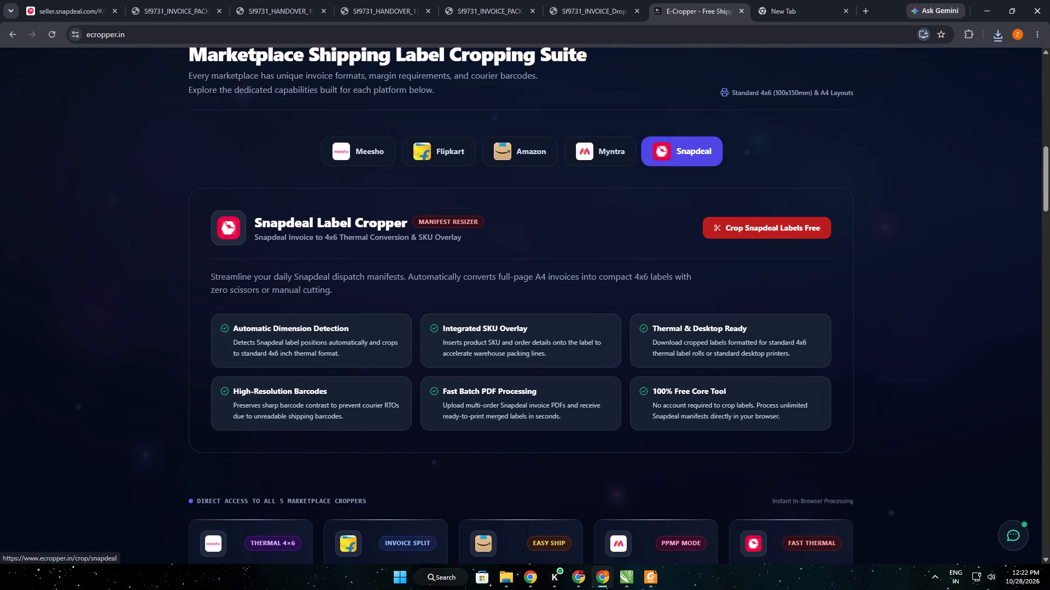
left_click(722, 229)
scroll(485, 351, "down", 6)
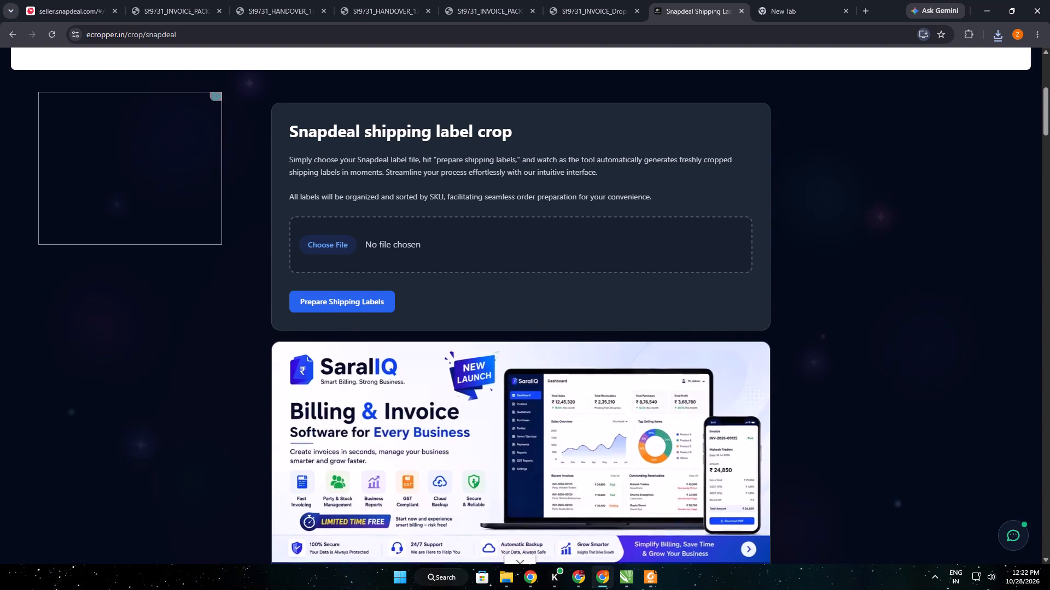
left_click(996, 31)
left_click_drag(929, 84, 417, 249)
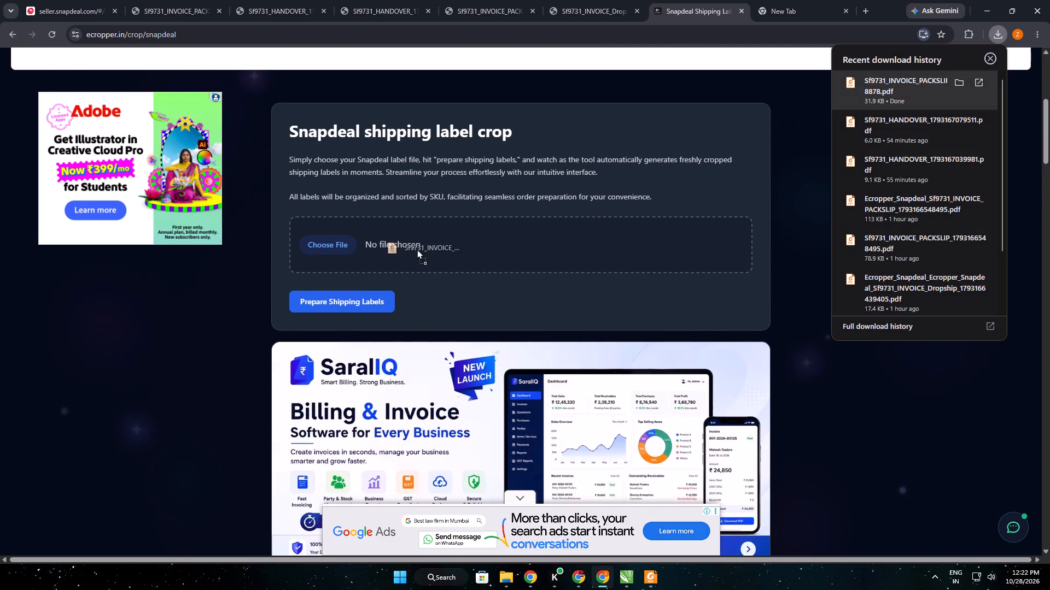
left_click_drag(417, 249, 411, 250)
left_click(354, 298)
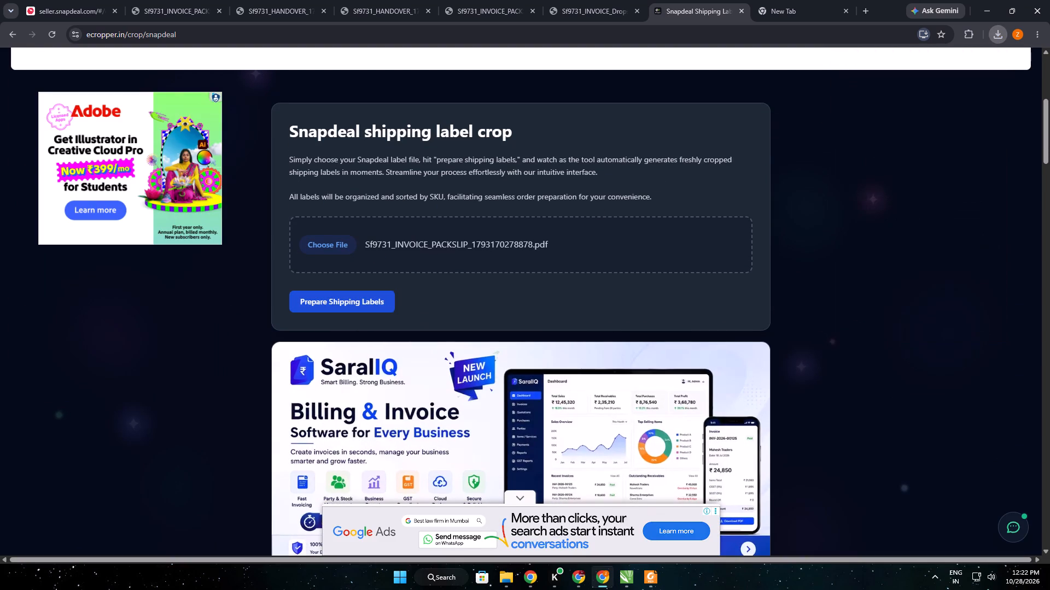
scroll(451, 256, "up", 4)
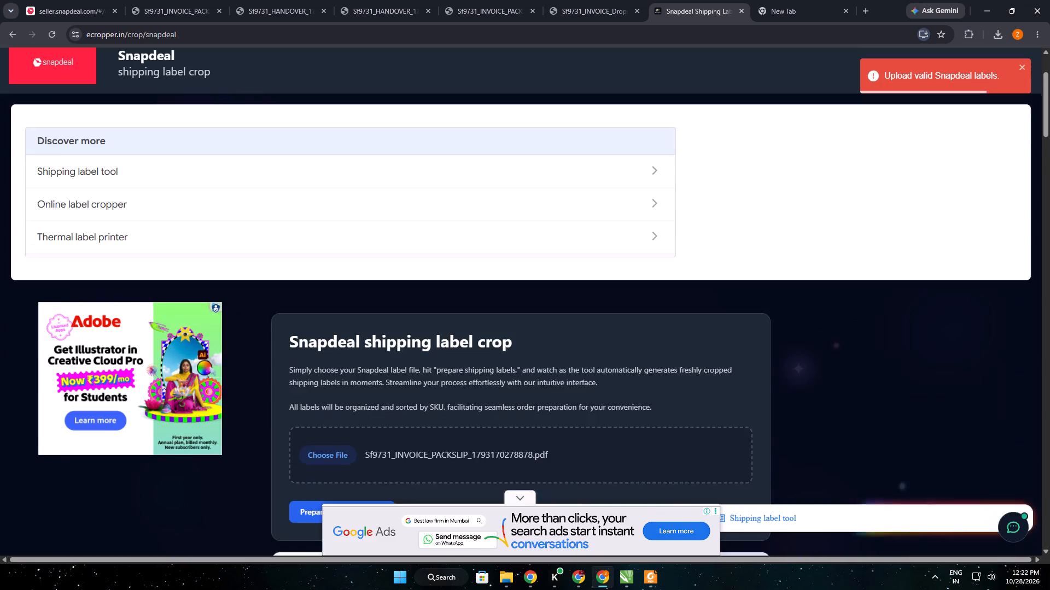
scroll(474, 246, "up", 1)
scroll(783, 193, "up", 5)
Return to the E-Cropper marketplace suite and open the Amazon label cropper's upload form, dismissing the ads on the way.
left_click(9, 35)
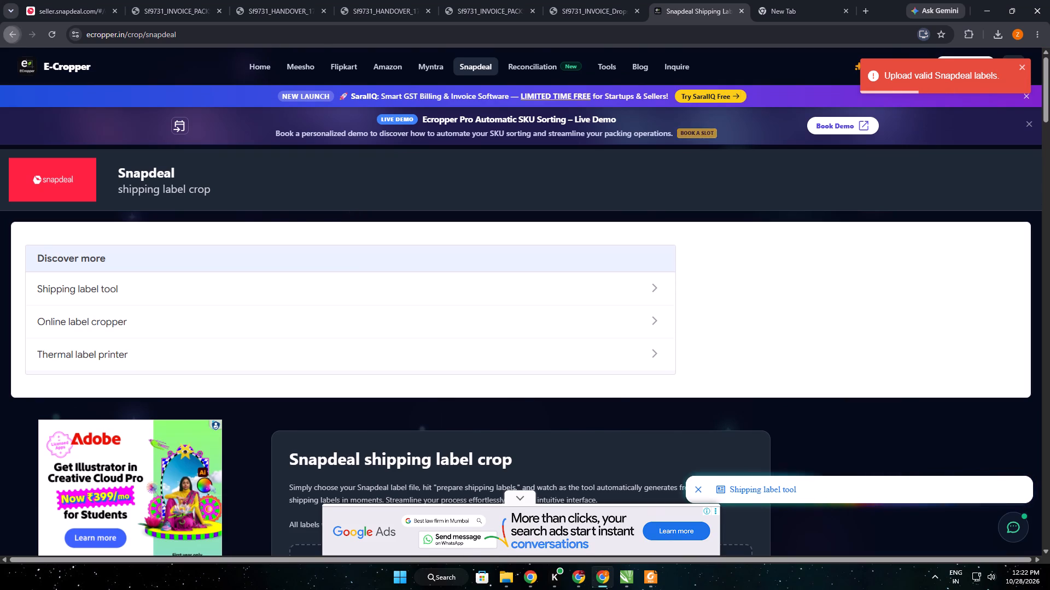
left_click(533, 156)
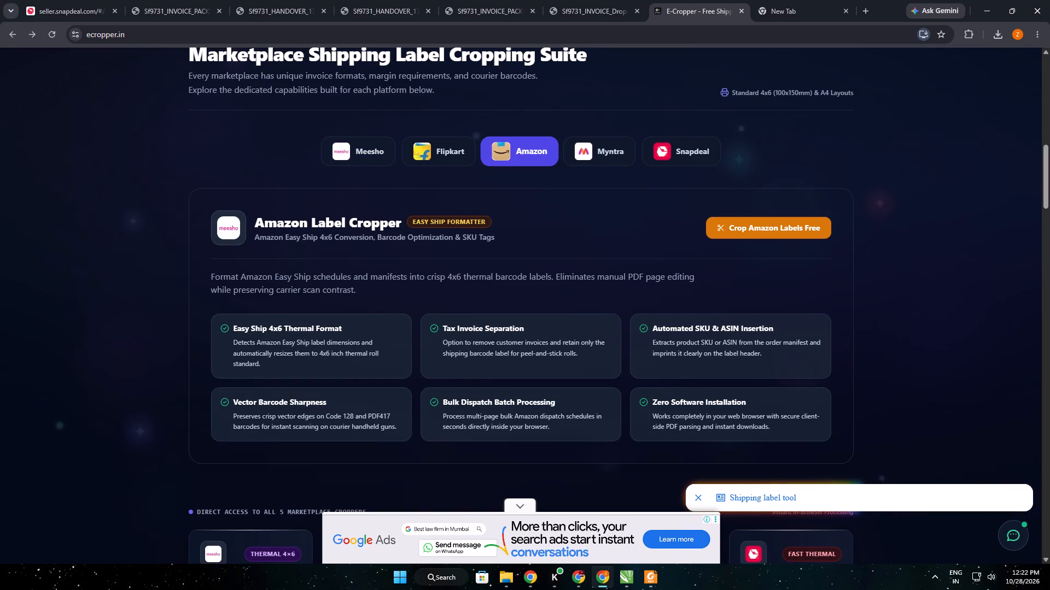
left_click(746, 229)
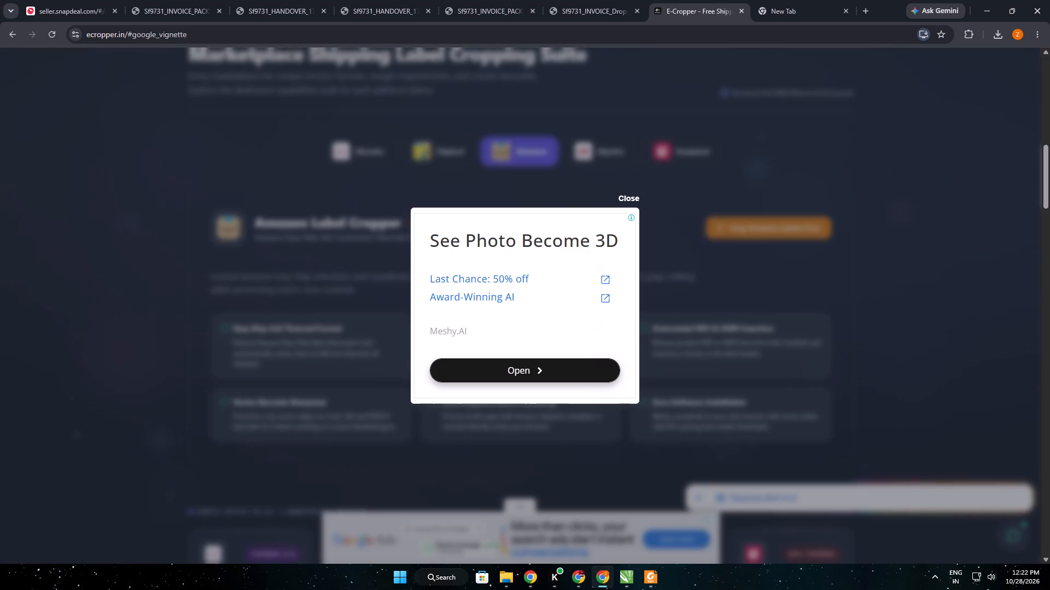
left_click(627, 199)
left_click(638, 190)
left_click(634, 202)
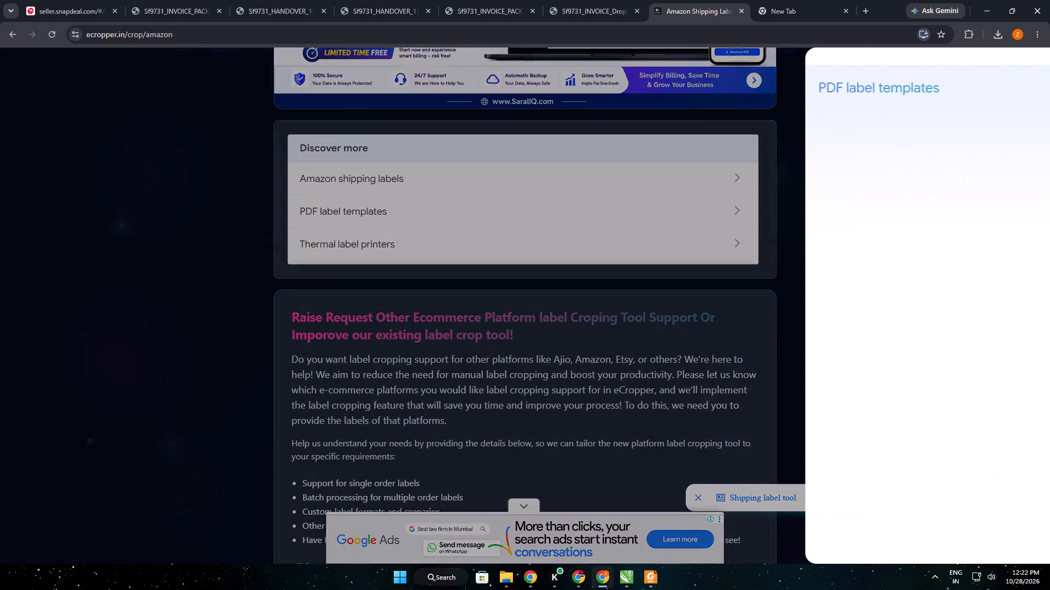
left_click(19, 61)
scroll(311, 281, "down", 5)
scroll(424, 270, "up", 9)
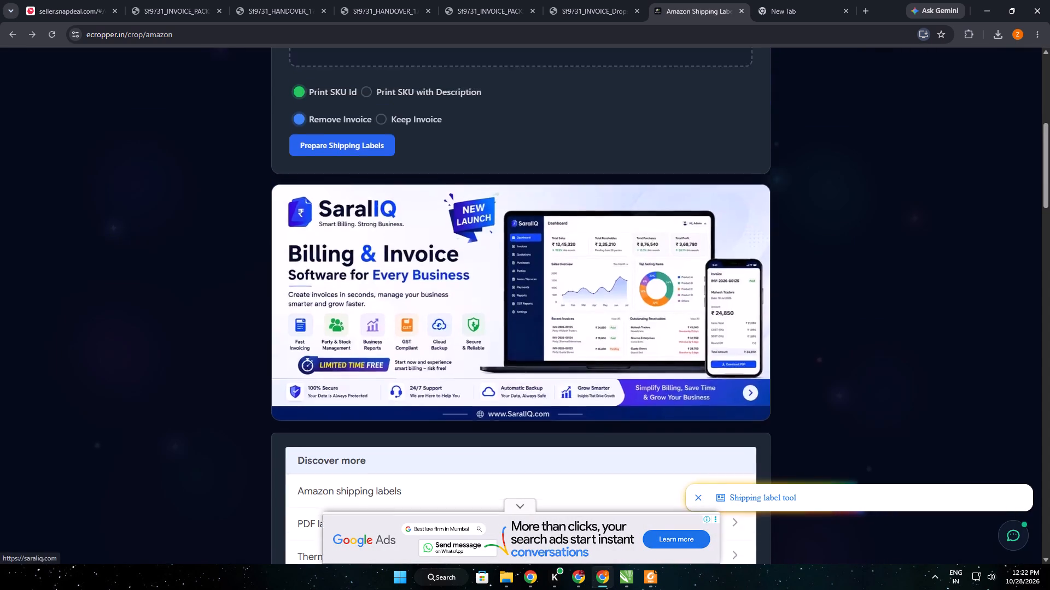
scroll(442, 264, "up", 1)
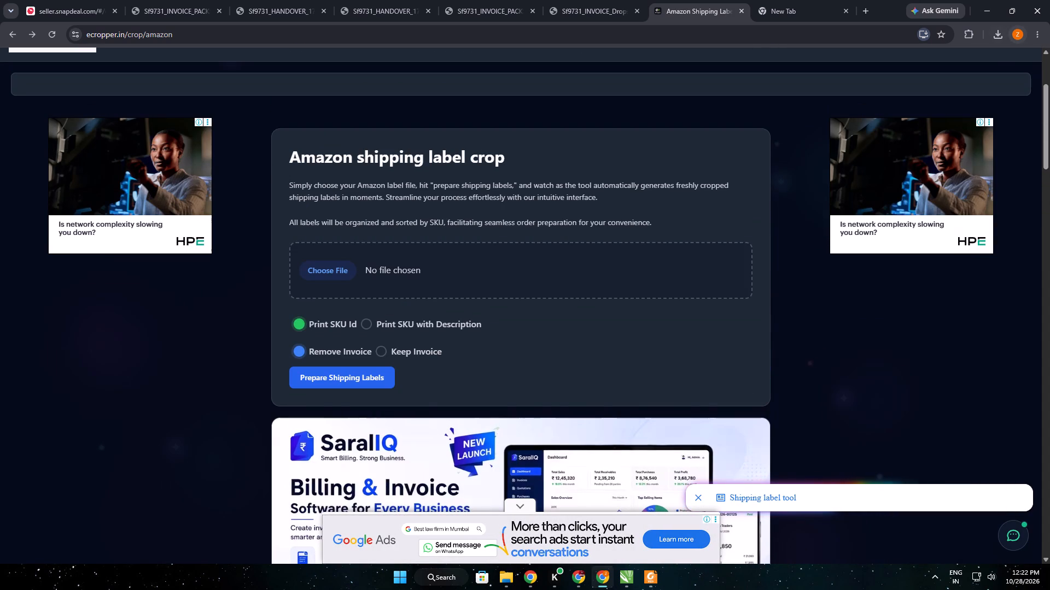
left_click(1000, 33)
left_click_drag(923, 82, 453, 272)
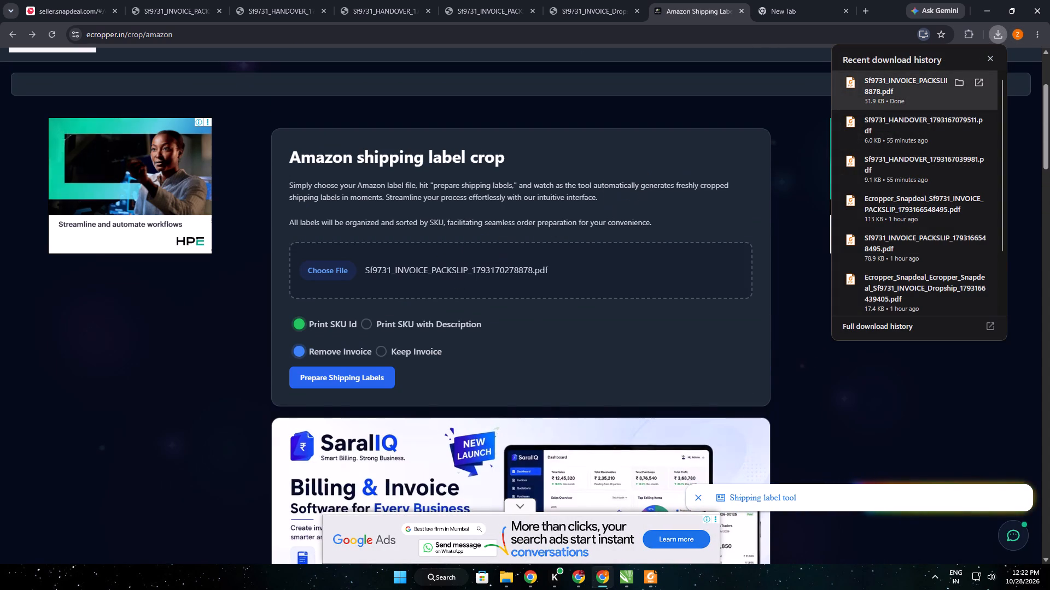
left_click(335, 376)
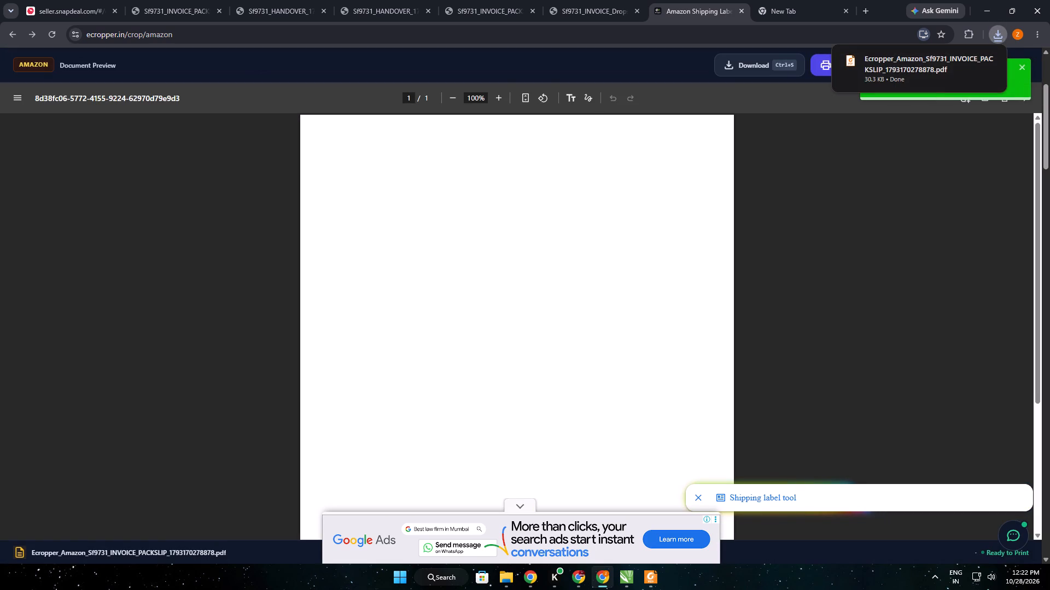
left_click(974, 63)
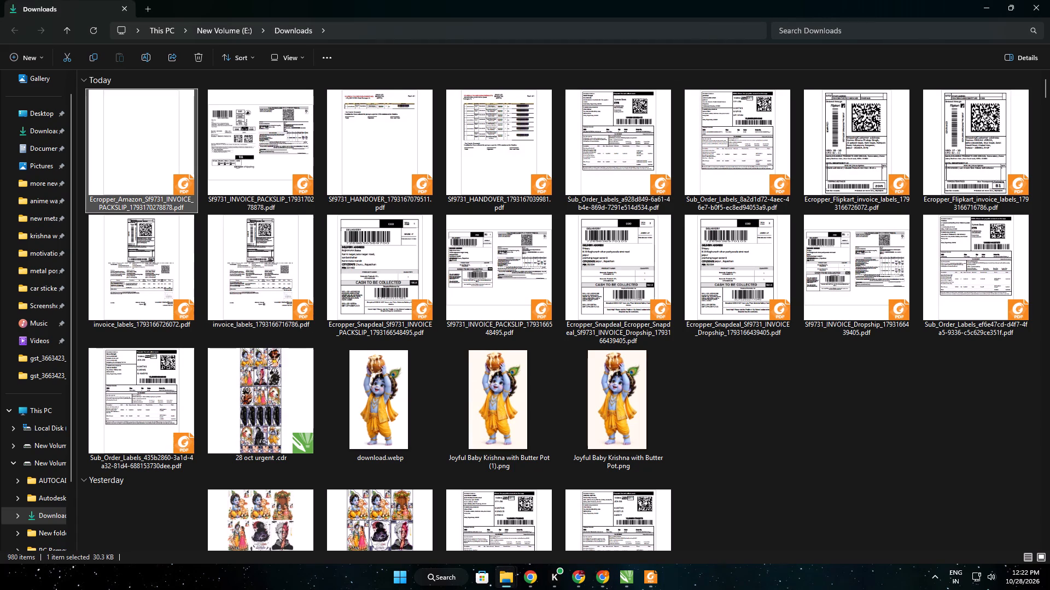
double_click(170, 181)
scroll(453, 300, "down", 3)
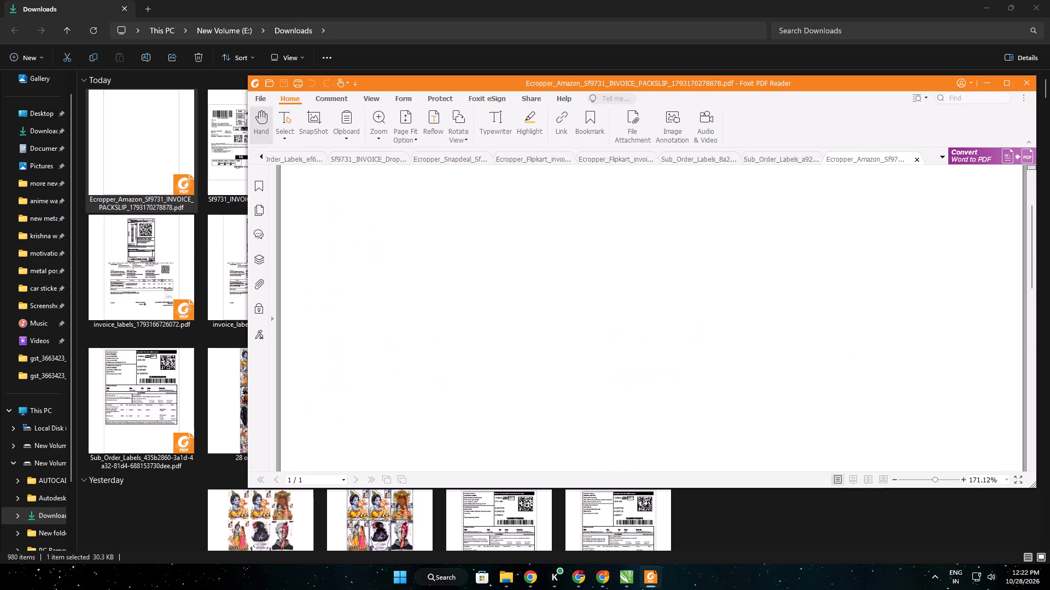
scroll(453, 300, "down", 18)
scroll(454, 300, "up", 17)
scroll(454, 300, "up", 5)
left_click(1023, 84)
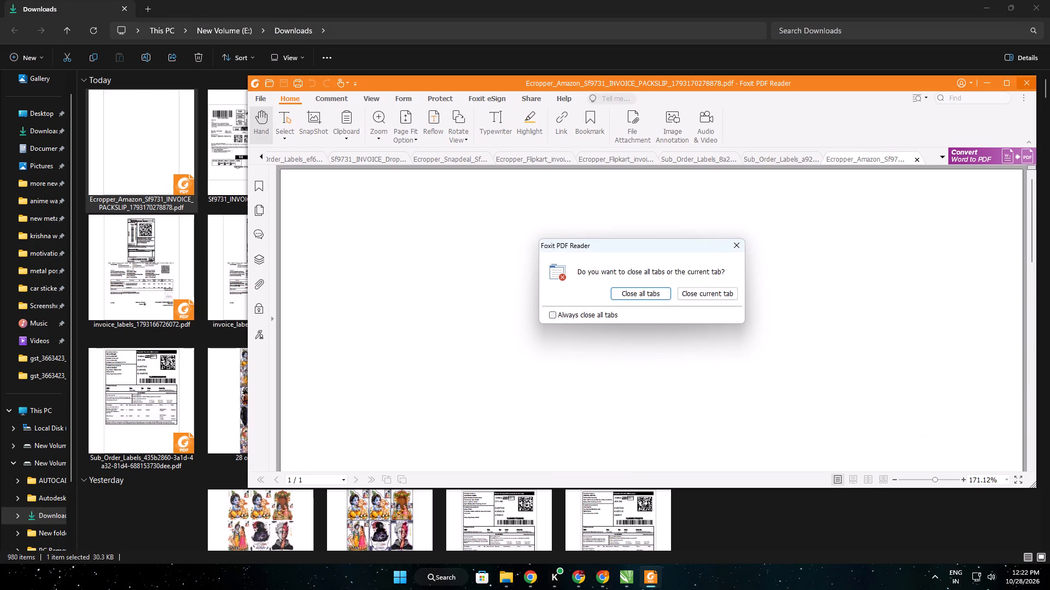
left_click(640, 298)
Switch back to the Snapdeal seller page showing the package of ATS_DELIVERY manifest SM456221402.
left_click(606, 580)
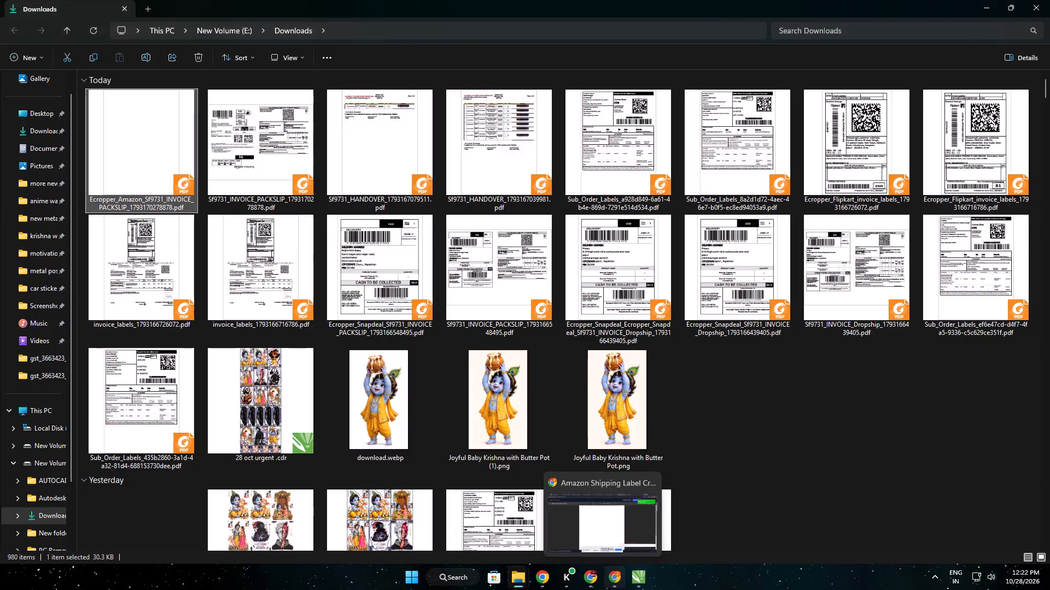
left_click(585, 580)
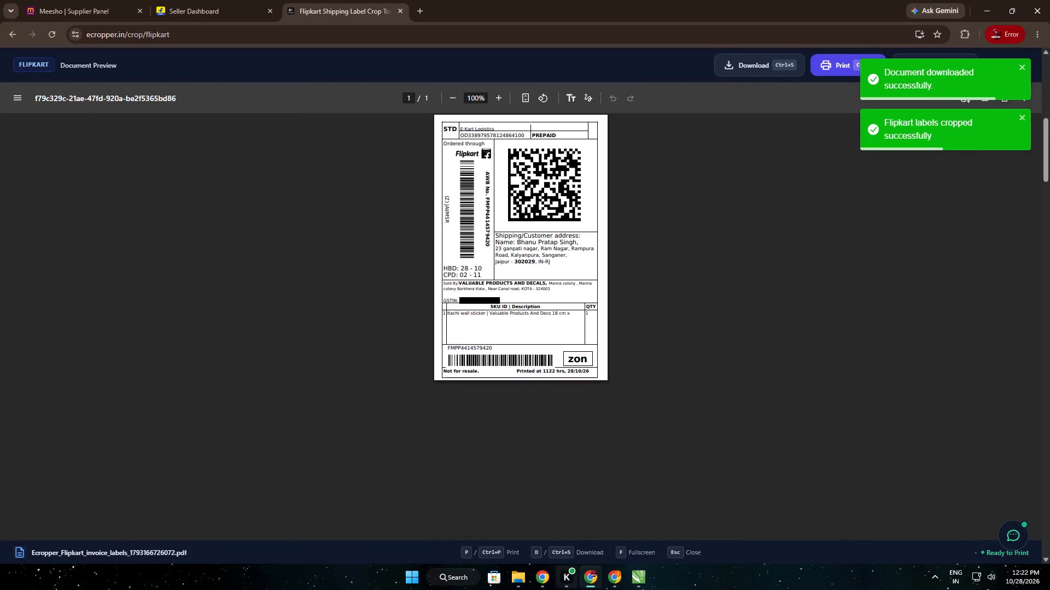
left_click(615, 580)
left_click(79, 0)
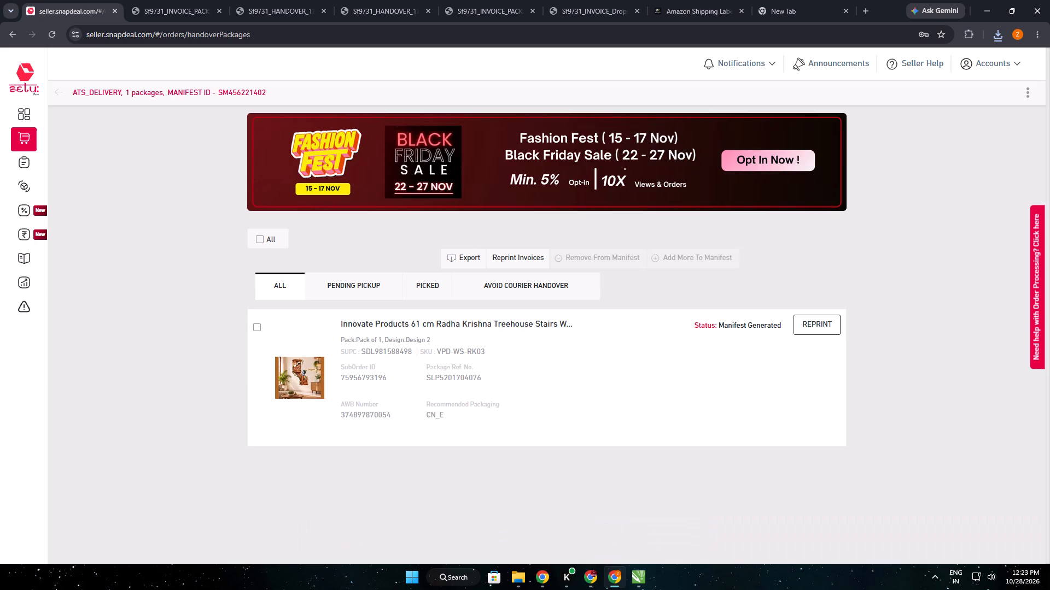